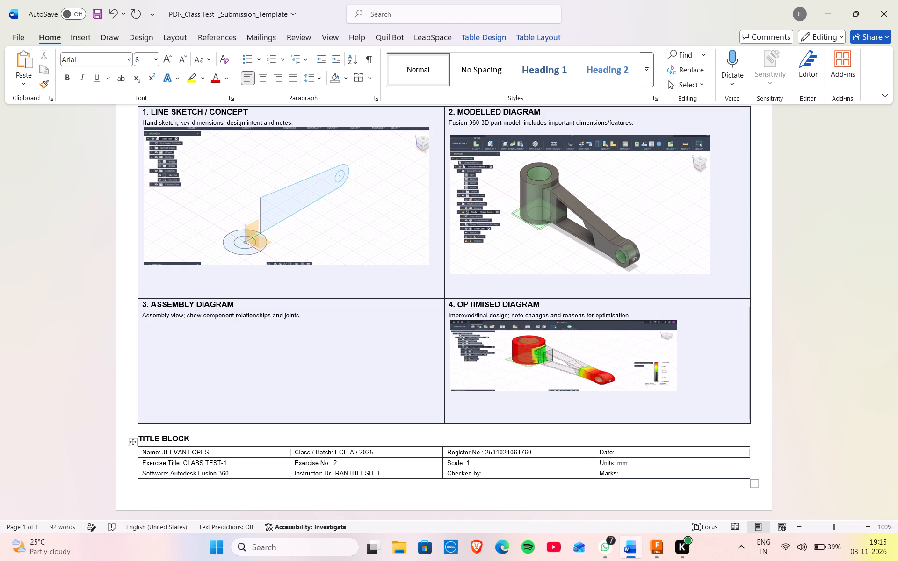
Fill in the Date field of the submission sheet's title block with 30-09-26.
click(648, 451)
scroll(648, 451, down, 1)
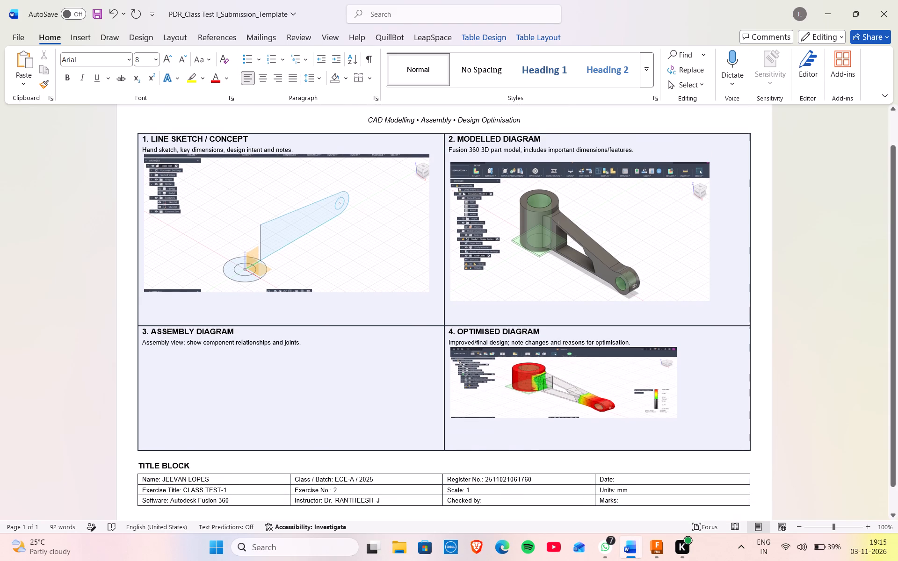
scroll(648, 451, down, 1)
scroll(648, 451, up, 3)
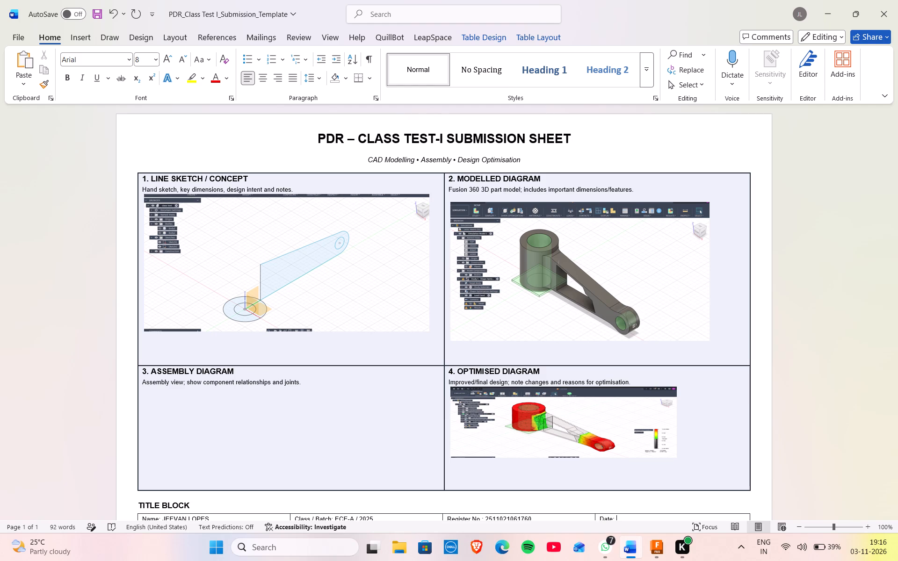
scroll(639, 418, down, 1)
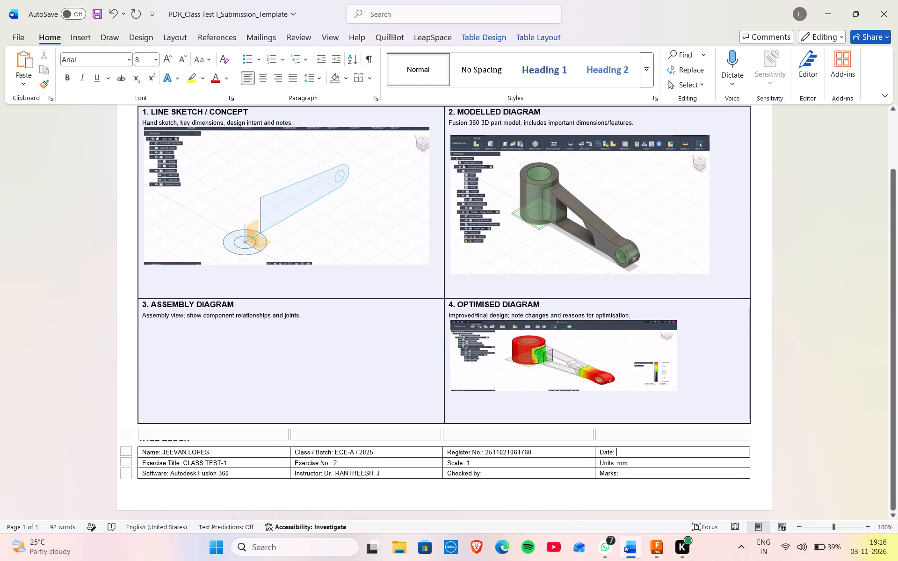
key(3)
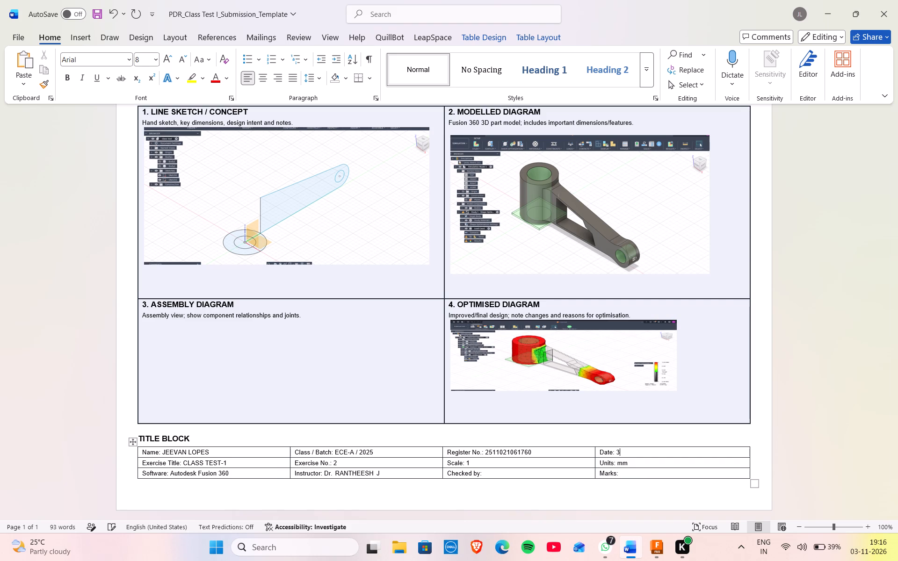
key(0)
key(minus)
text(09)
key(minus)
key(2)
key(6)
Export the submission sheet as a PDF named CLASS TEST-1(EXE-2) into the student's own-name folder on the Alliance University OneDrive.
scroll(631, 457, down, 1)
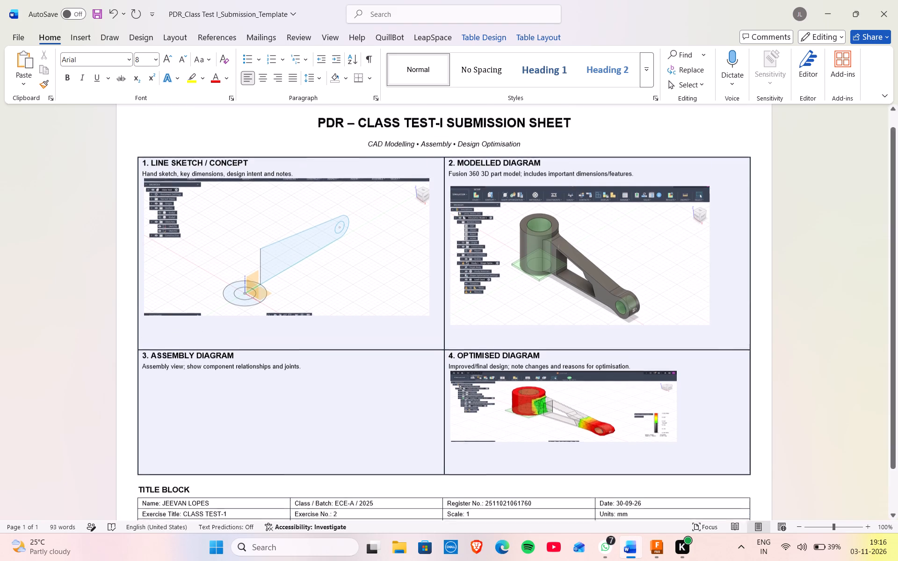
scroll(631, 457, down, 1)
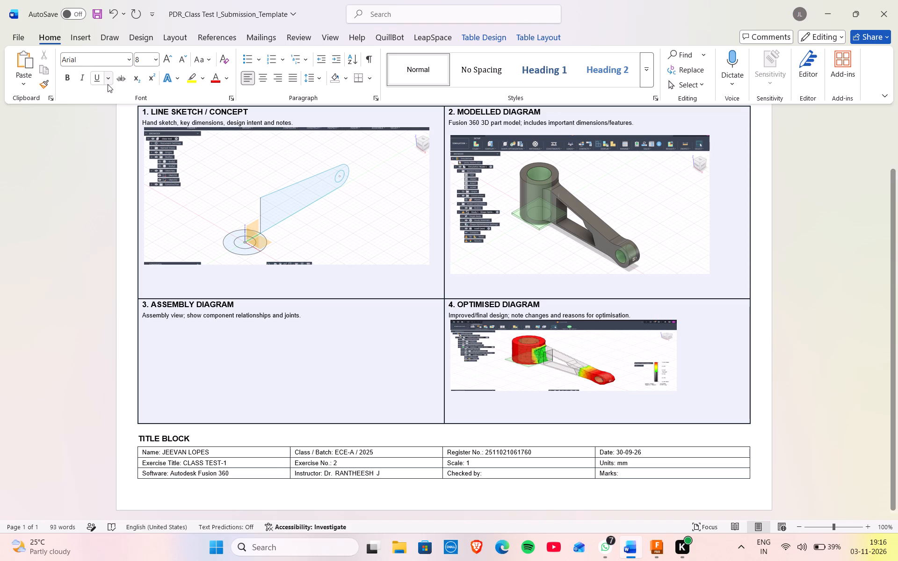
click(19, 37)
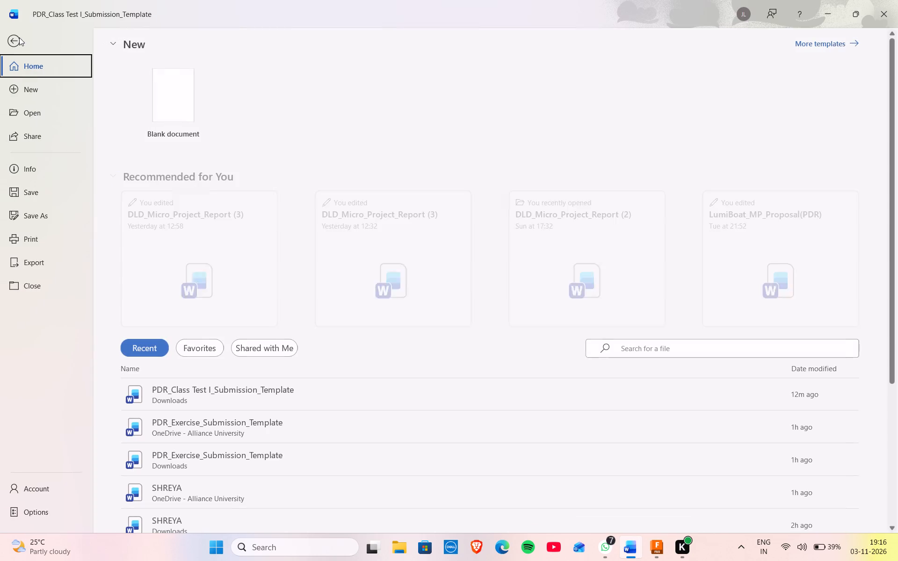
click(40, 262)
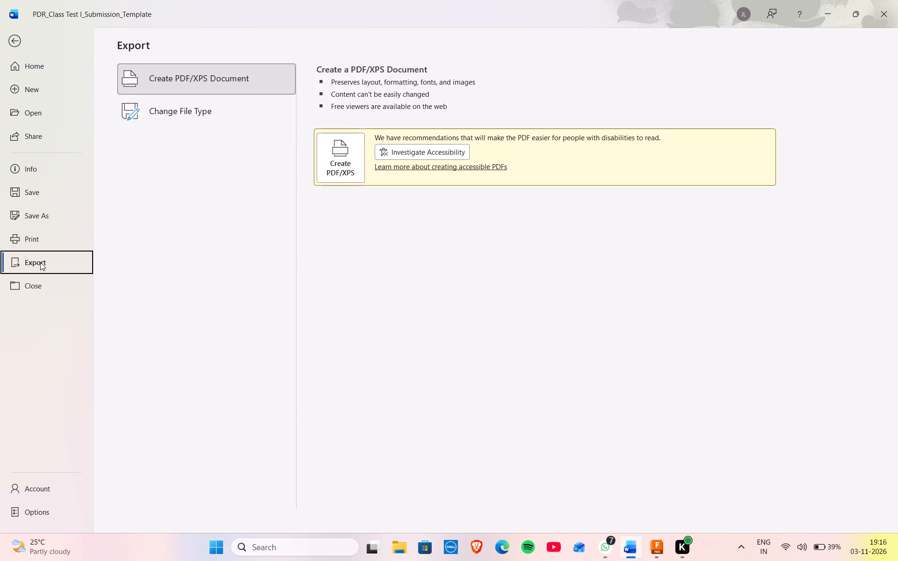
click(335, 152)
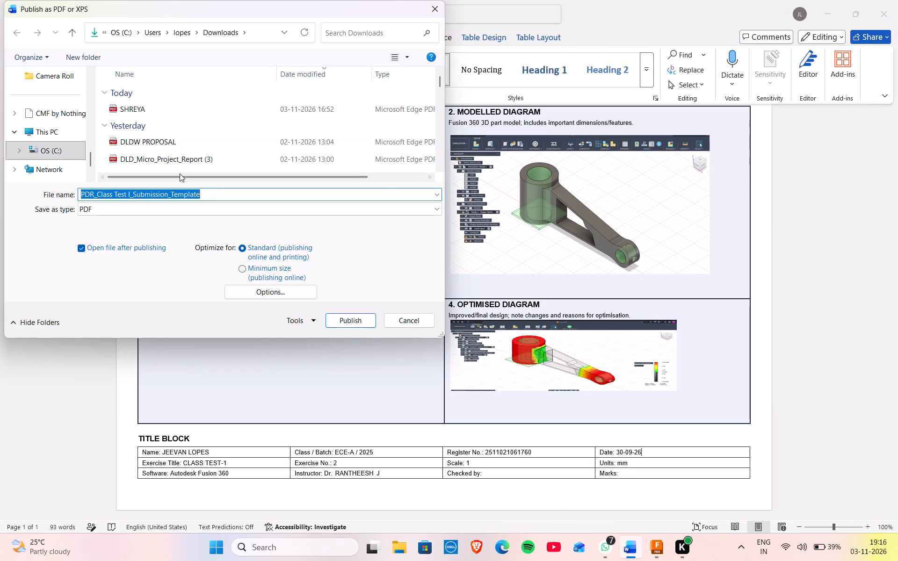
key(BackSpace)
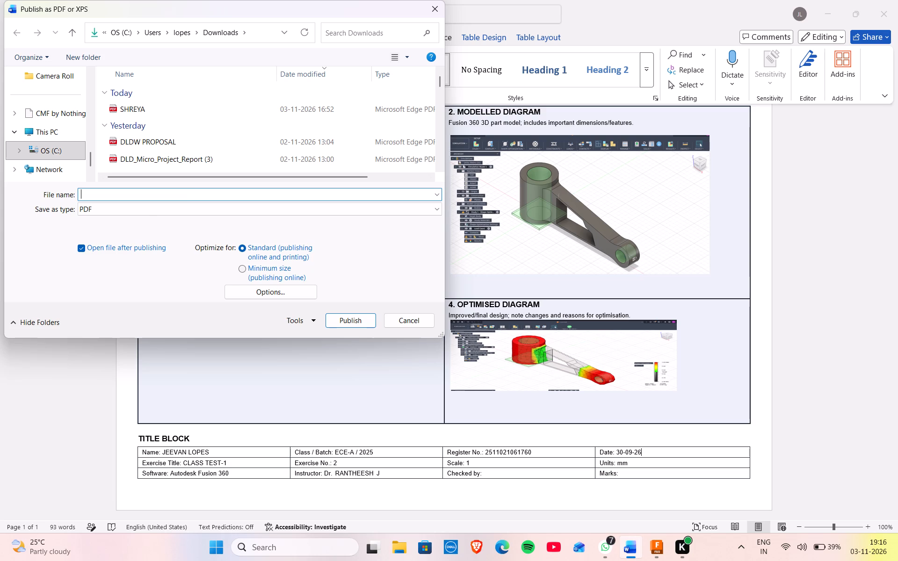
text(CL)
text(ASS)
key(space)
text(TES)
key(t)
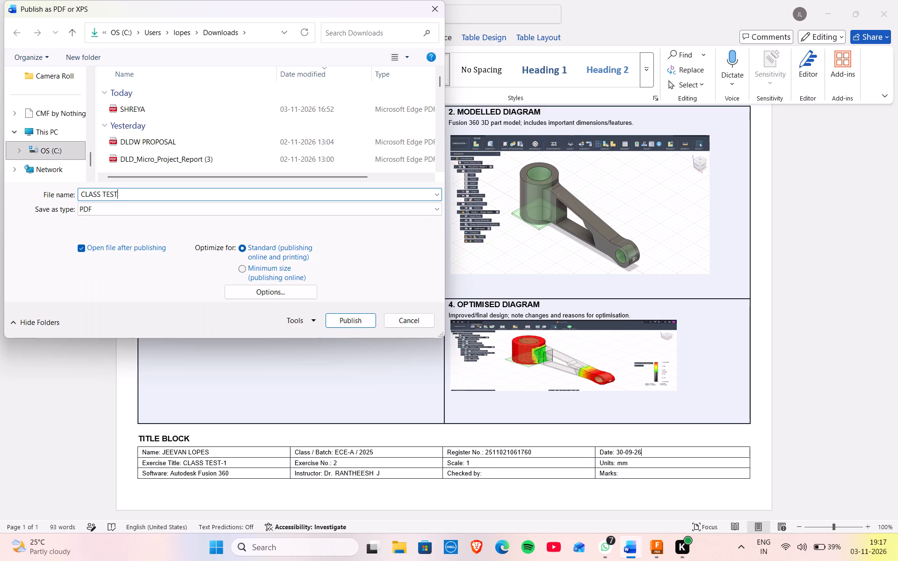
text(-1)
key(shift+parenleft)
text(EXE)
key(minus)
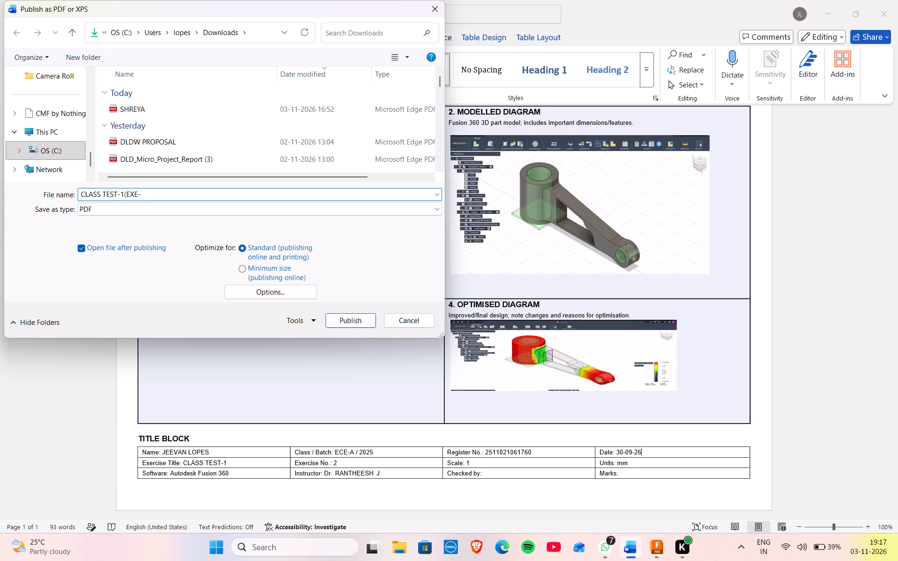
key(2)
key(shift+parenright)
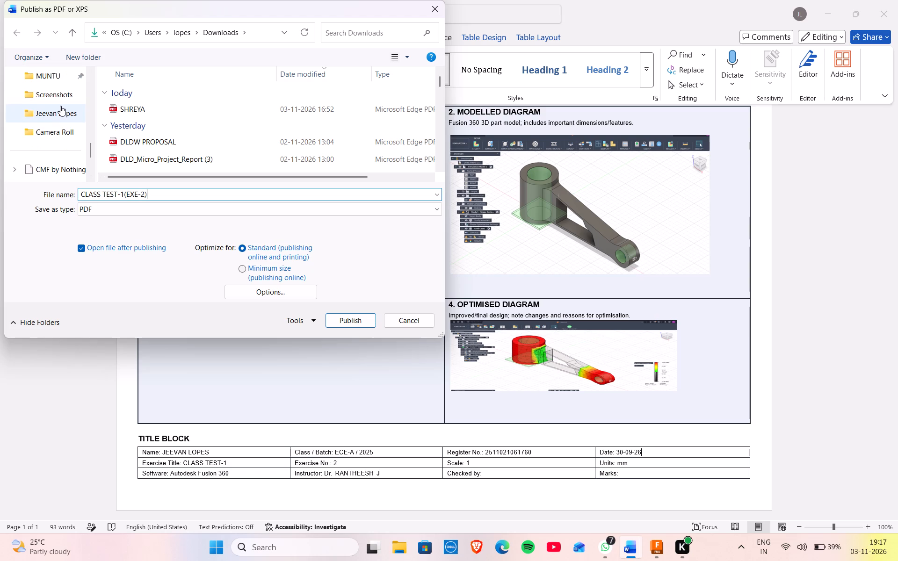
click(60, 106)
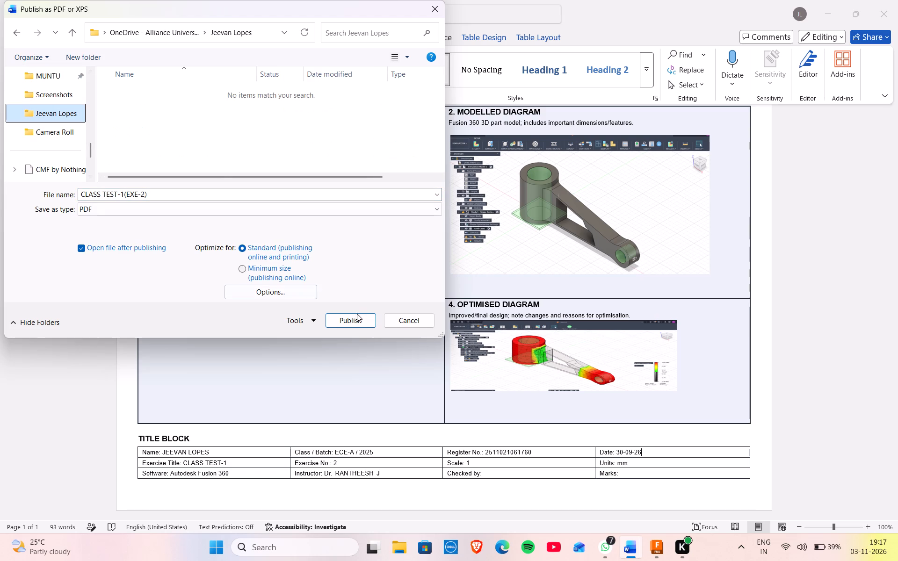
click(354, 321)
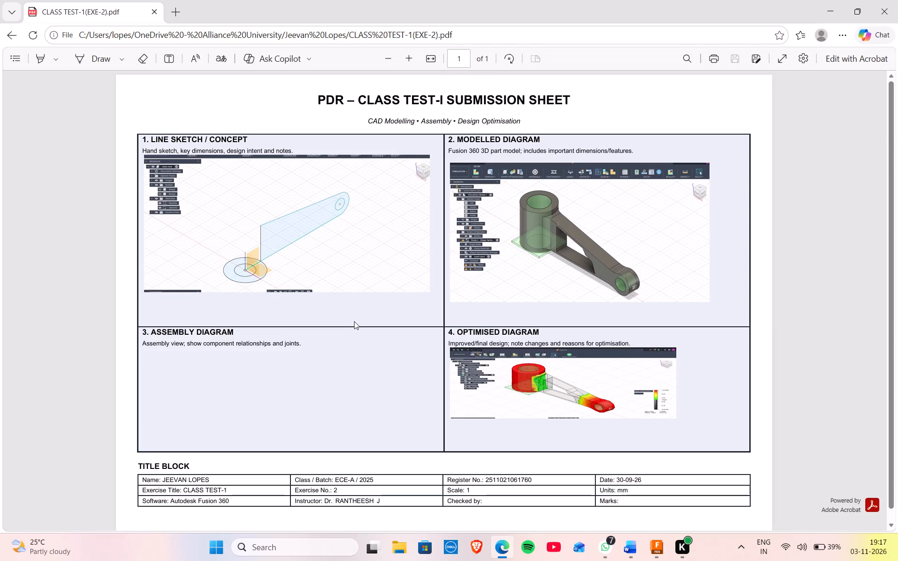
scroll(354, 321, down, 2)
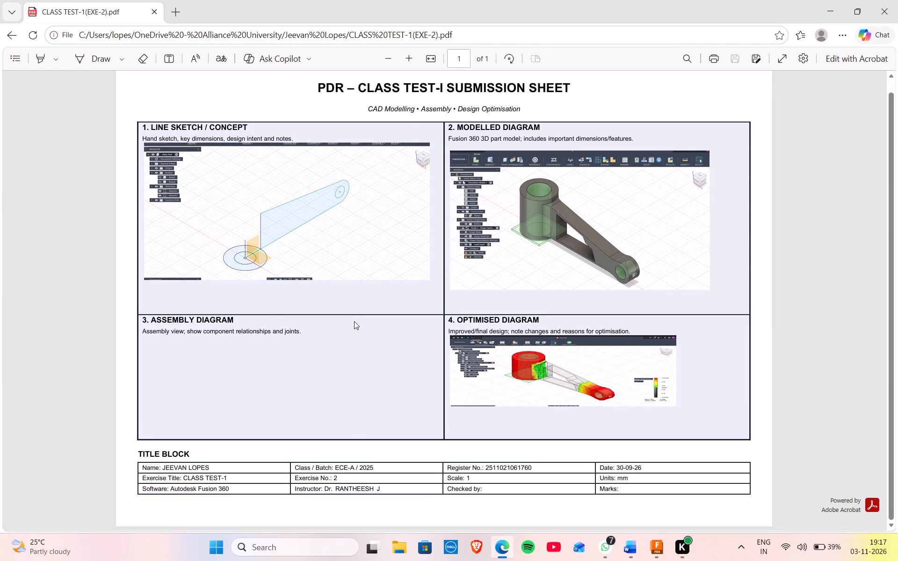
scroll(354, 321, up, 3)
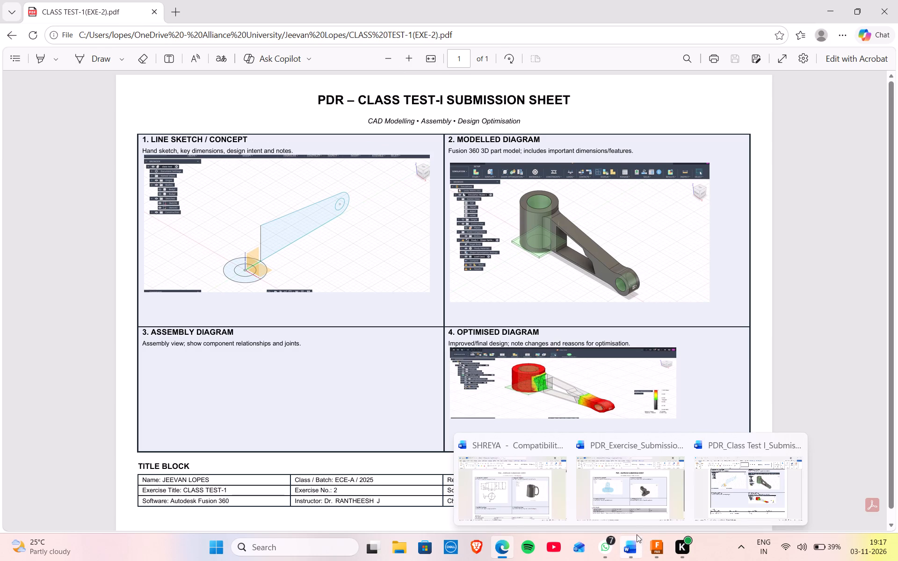
Return to the PDR_Class Test I submission template in Word and select the picture in the Line Sketch / Concept cell.
click(754, 489)
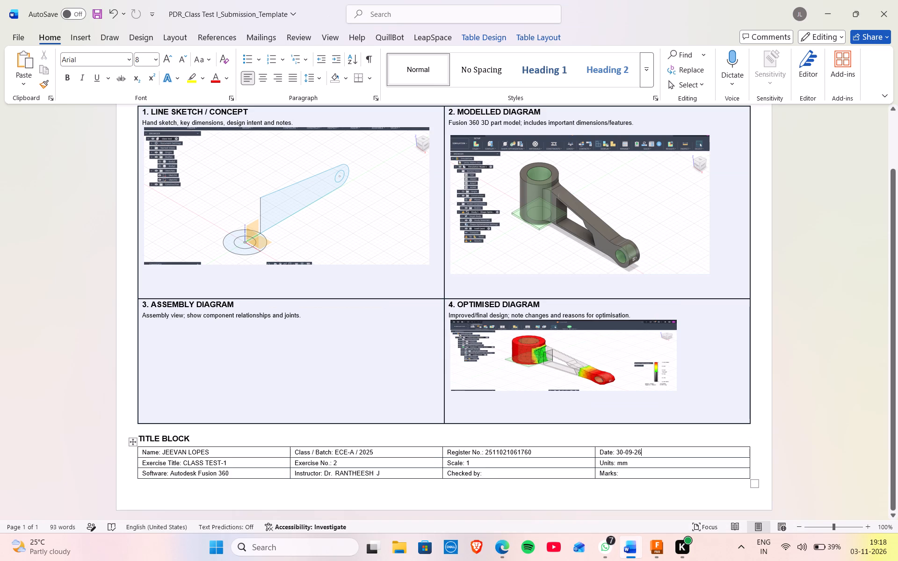
click(333, 205)
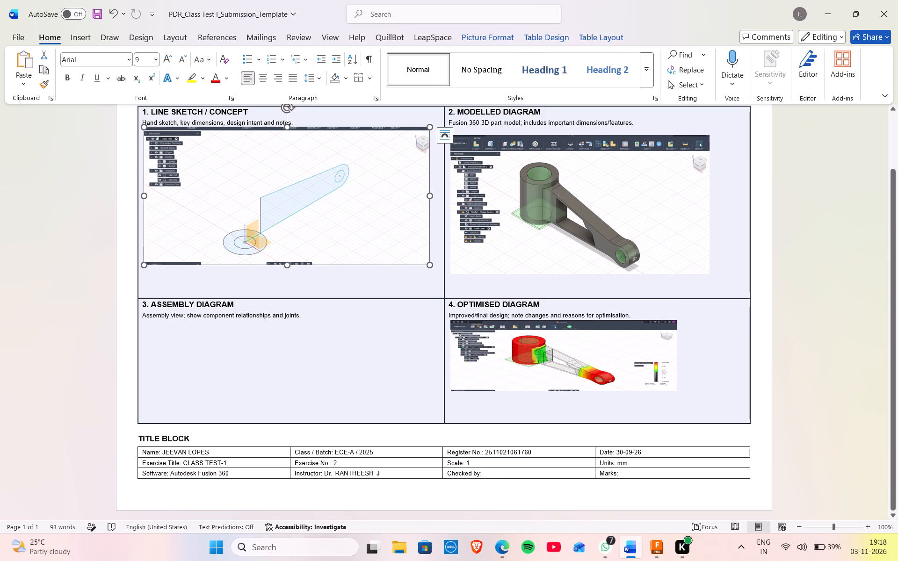
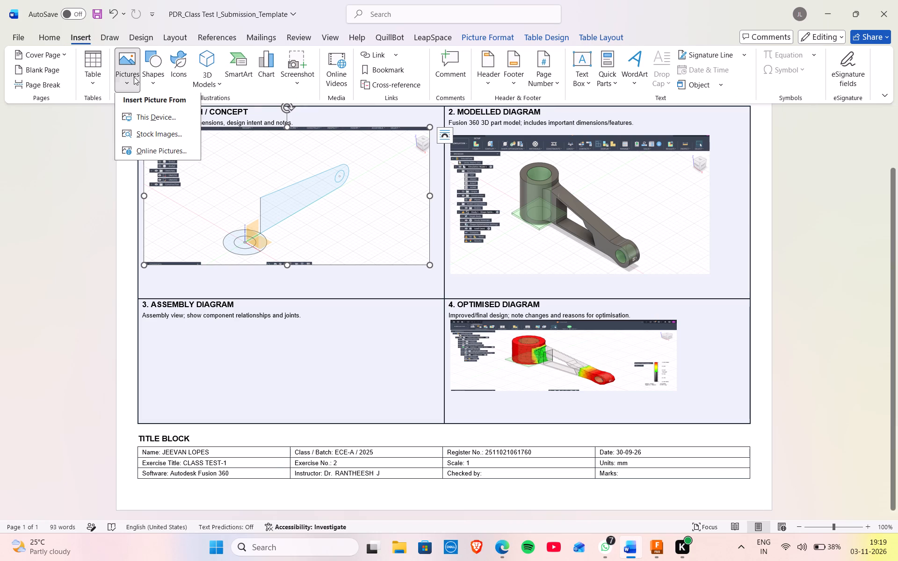
Start inserting a picture from this device and look through the Camera Roll folder for a suitable image.
click(150, 120)
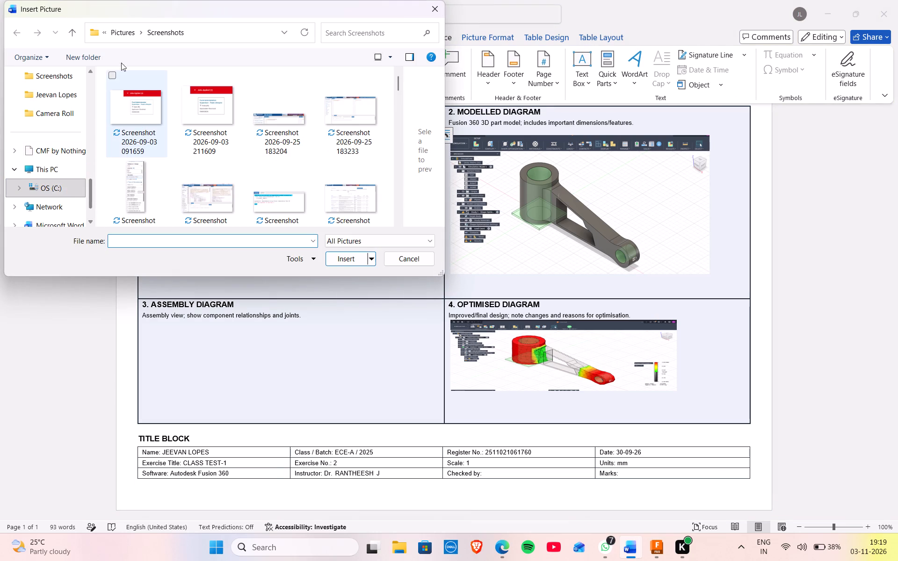
click(143, 26)
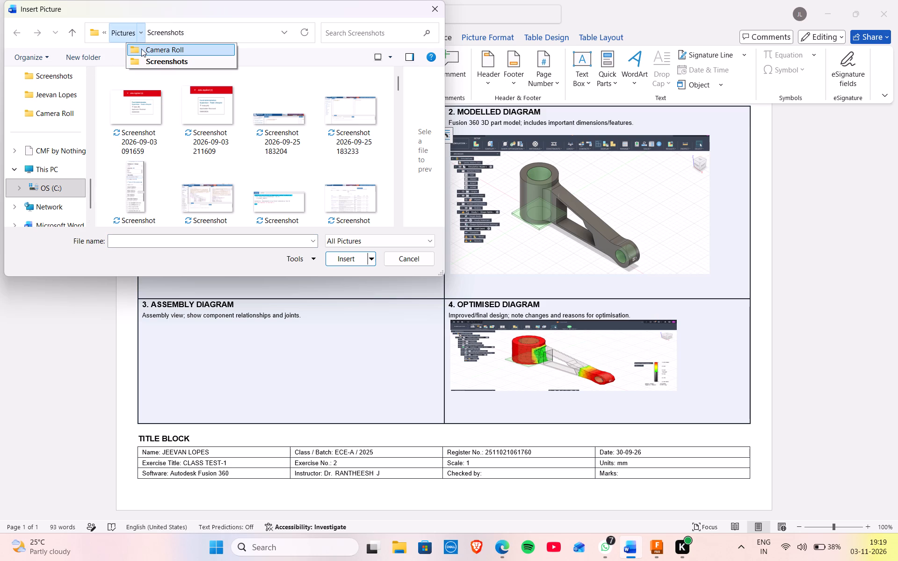
click(141, 49)
scroll(194, 121, down, 3)
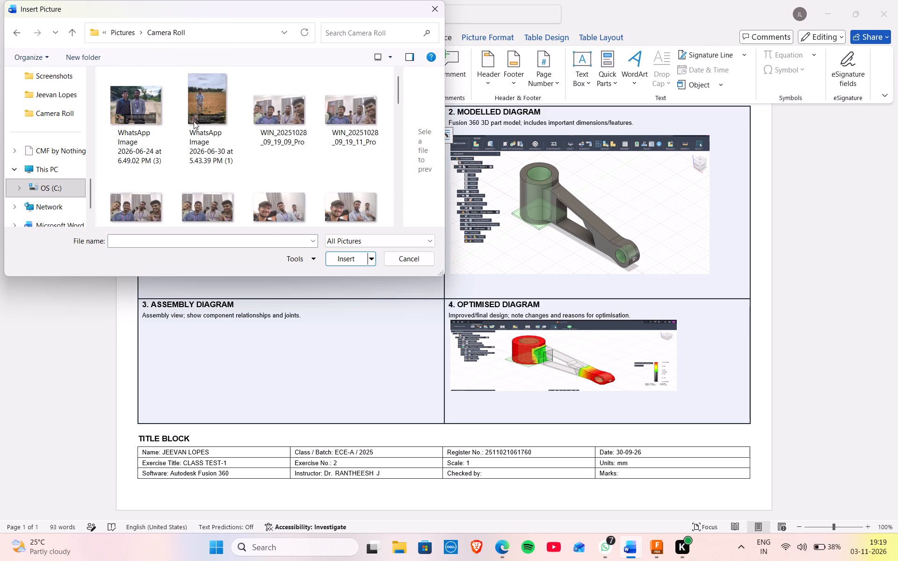
scroll(194, 121, down, 4)
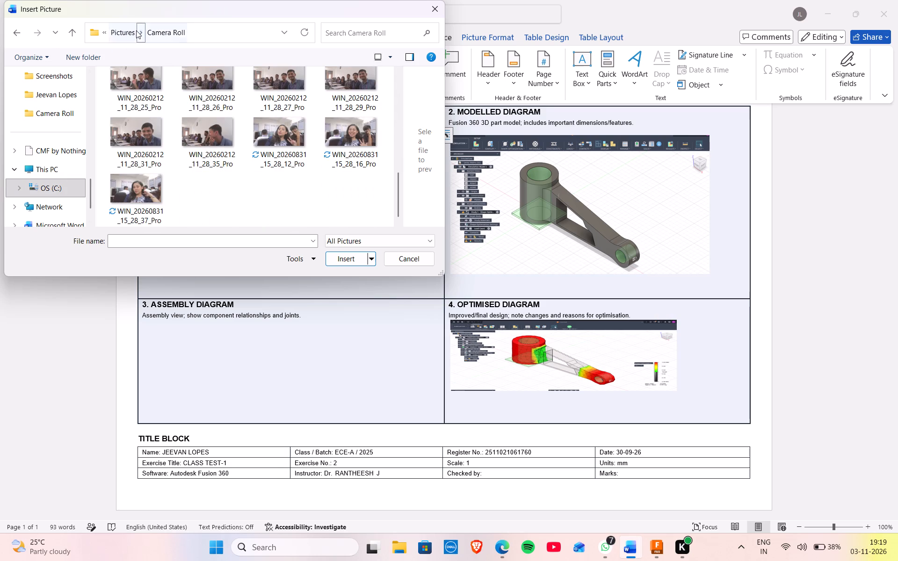
Check the Downloads and Documents folders for a picture to insert into the submission sheet.
scroll(64, 160, up, 4)
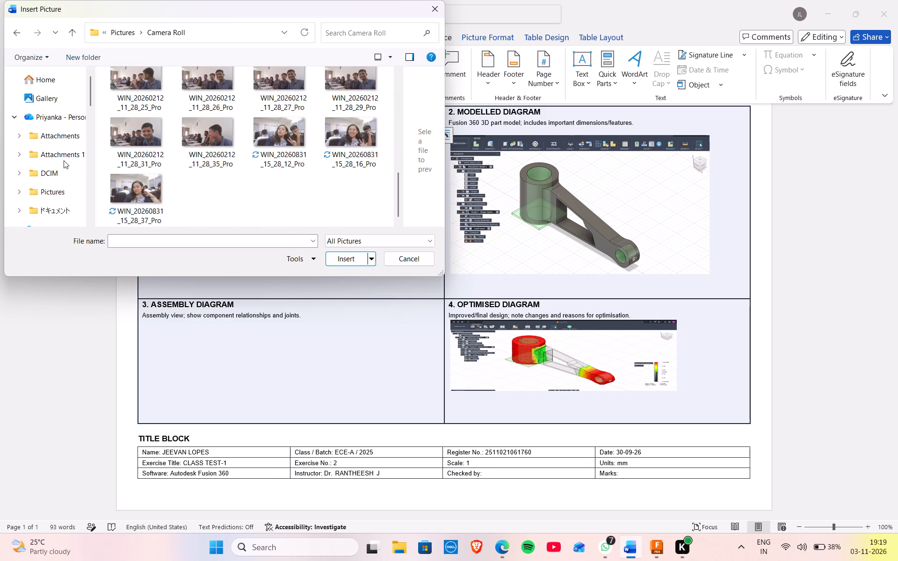
scroll(55, 196, down, 1)
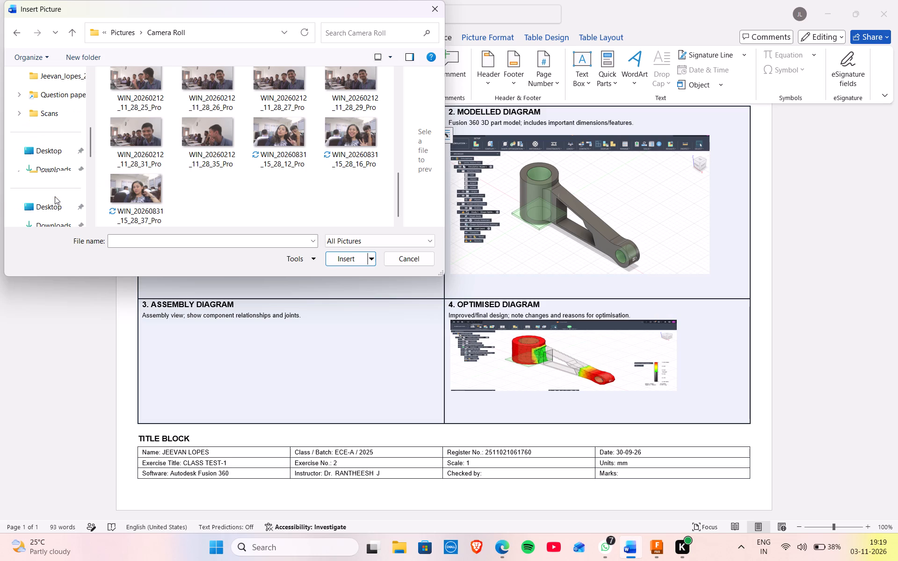
scroll(55, 196, down, 1)
click(64, 165)
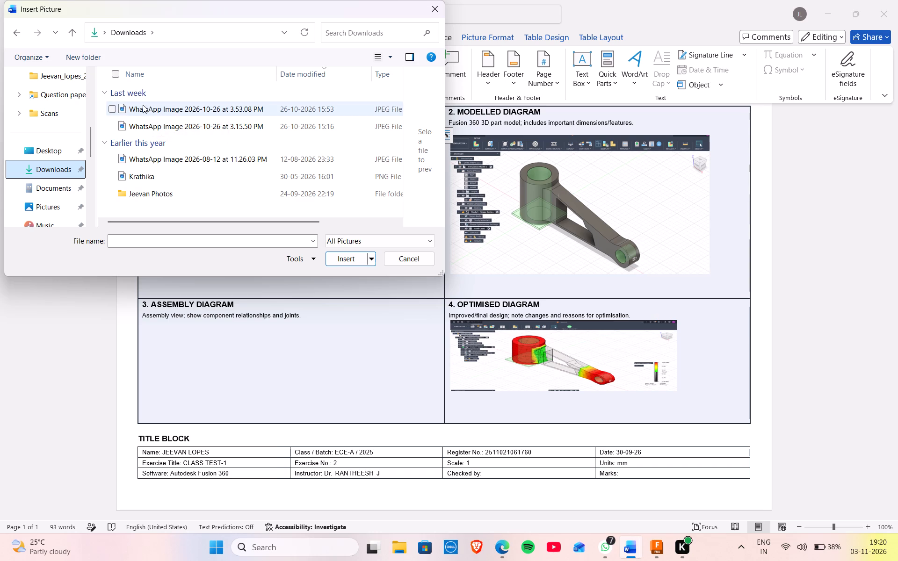
click(68, 187)
scroll(161, 151, right, 1)
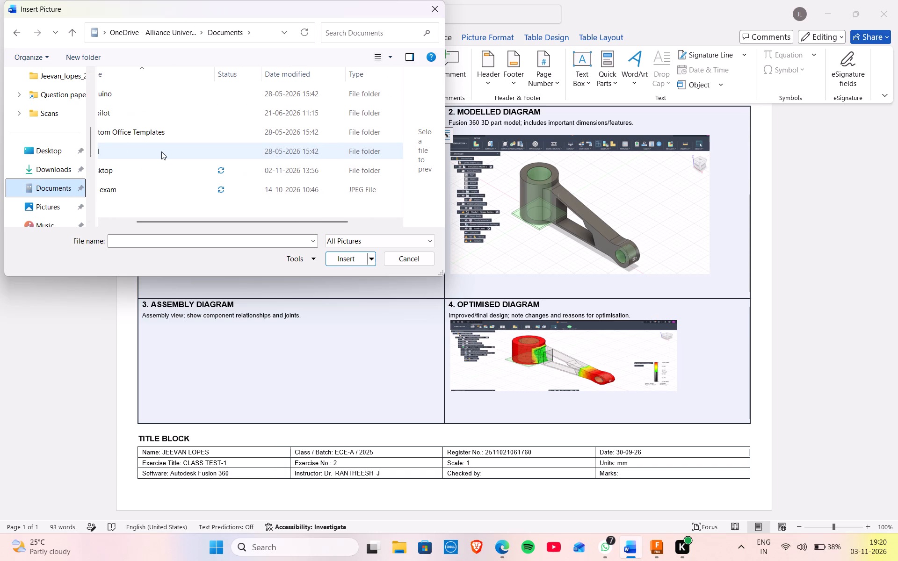
scroll(161, 151, right, 6)
scroll(104, 171, down, 8)
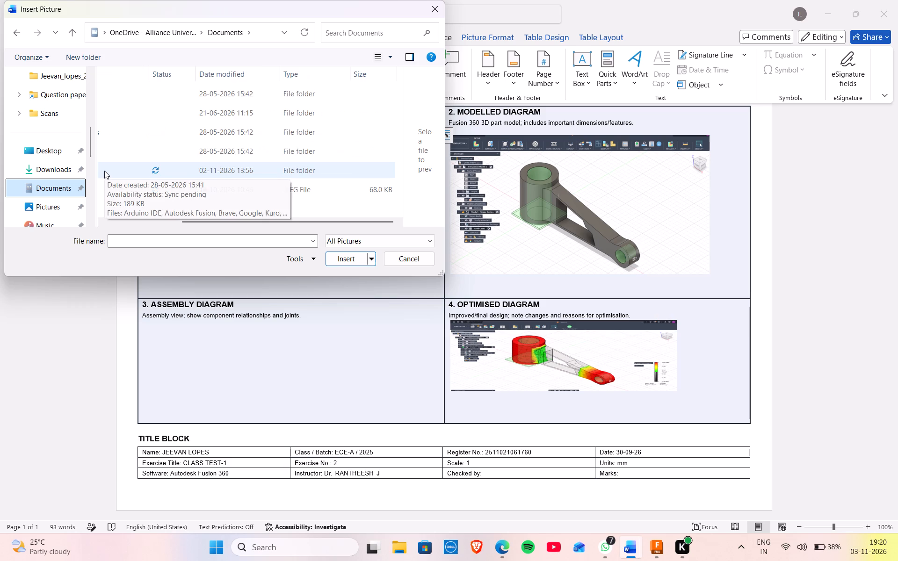
scroll(104, 171, down, 1)
scroll(104, 171, up, 3)
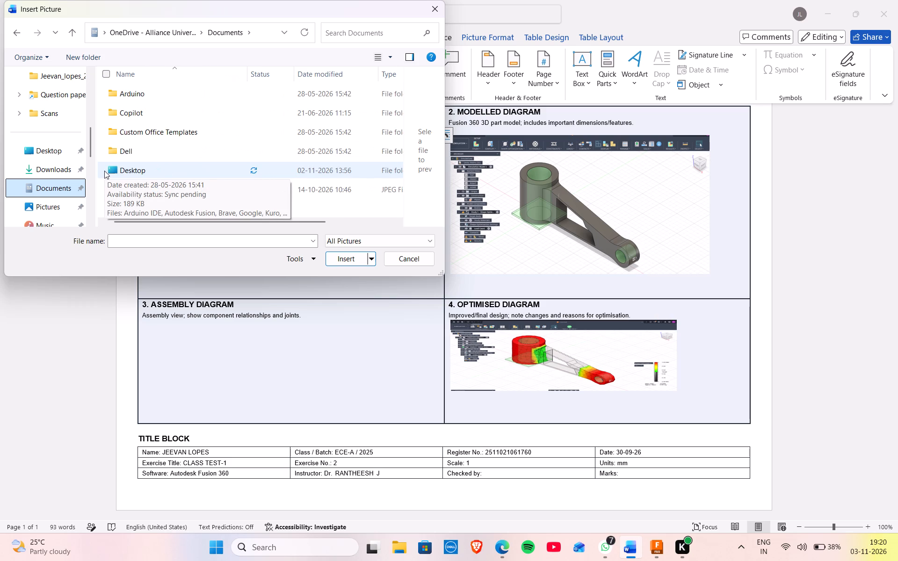
scroll(104, 171, down, 3)
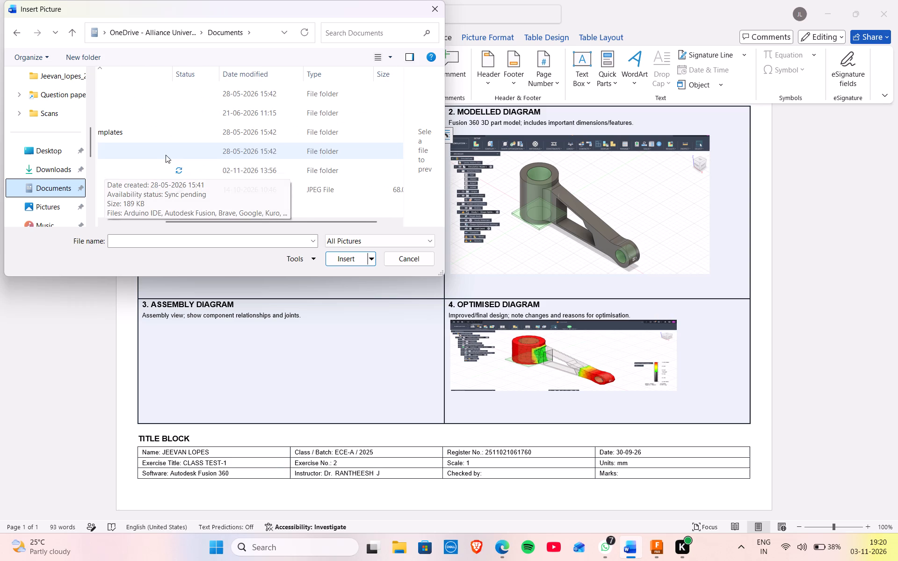
scroll(179, 160, right, 7)
scroll(179, 160, down, 2)
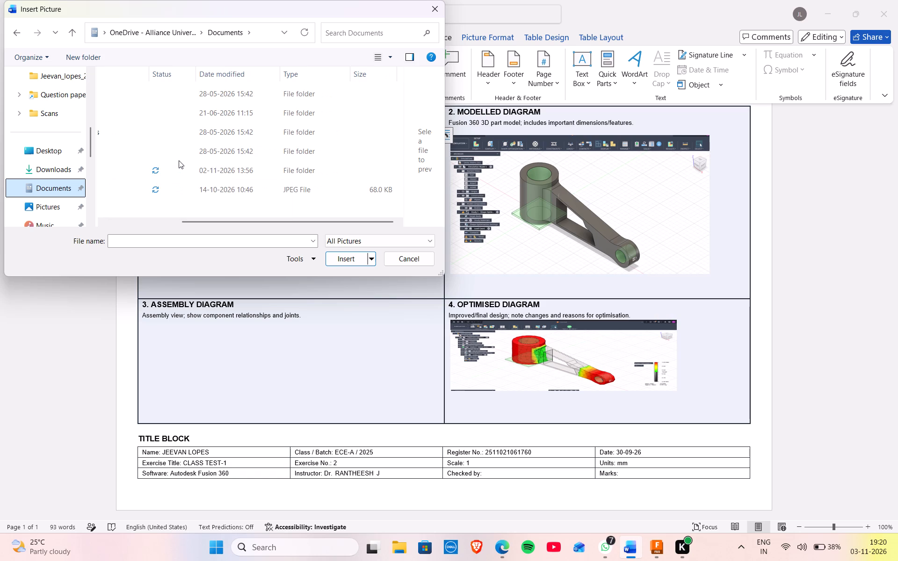
scroll(179, 160, down, 4)
scroll(179, 160, right, 7)
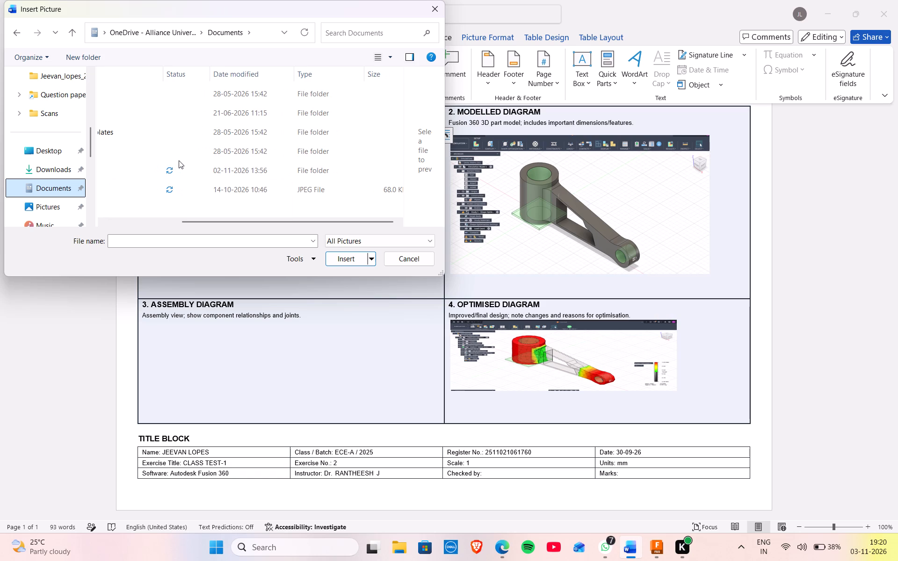
click(53, 164)
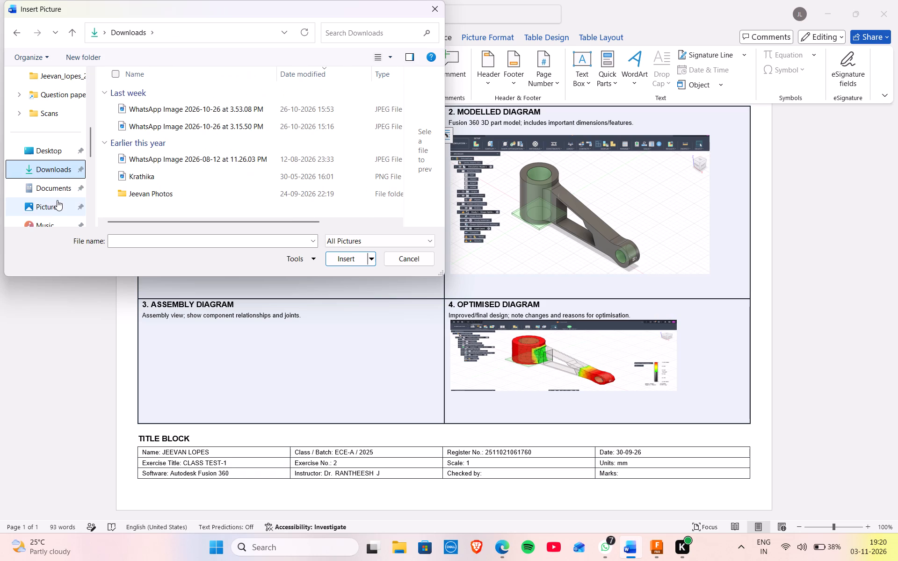
Browse the Screenshots folder inside Pictures for a diagram image to insert into the submission sheet.
click(57, 200)
double_click(186, 109)
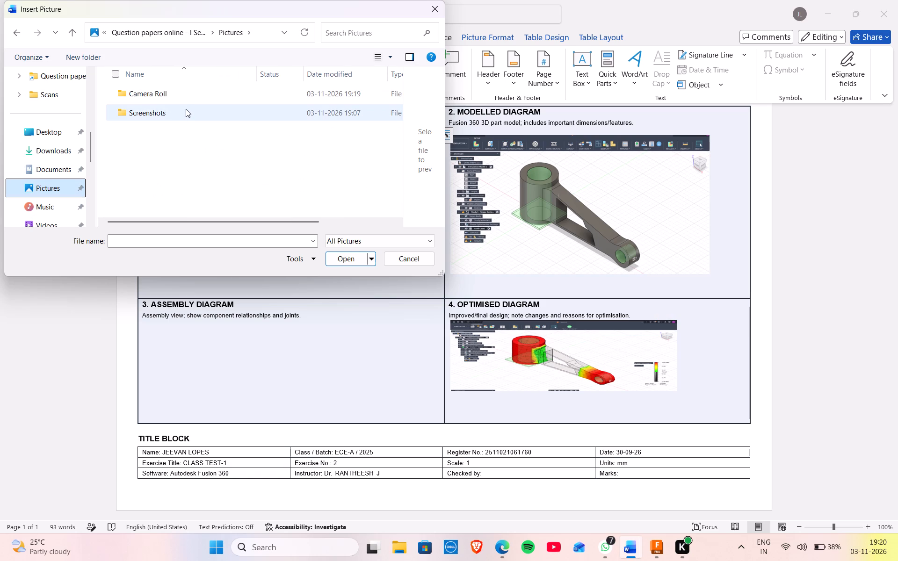
scroll(252, 137, down, 2)
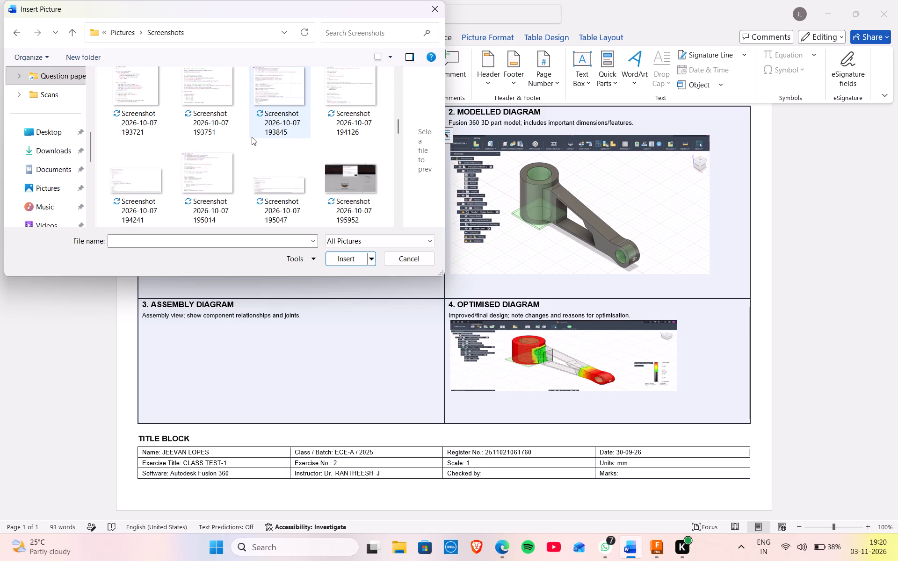
scroll(252, 137, down, 9)
scroll(252, 137, up, 1)
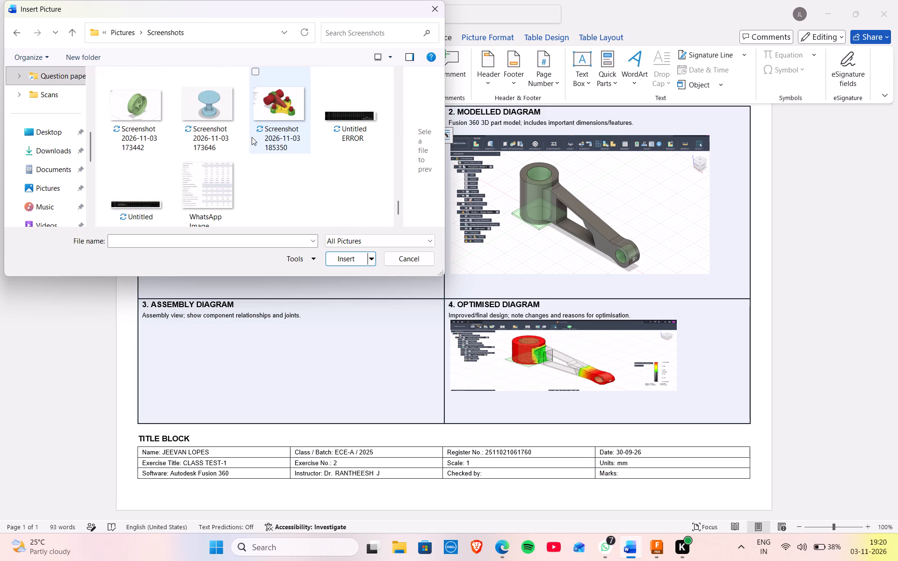
scroll(252, 137, up, 2)
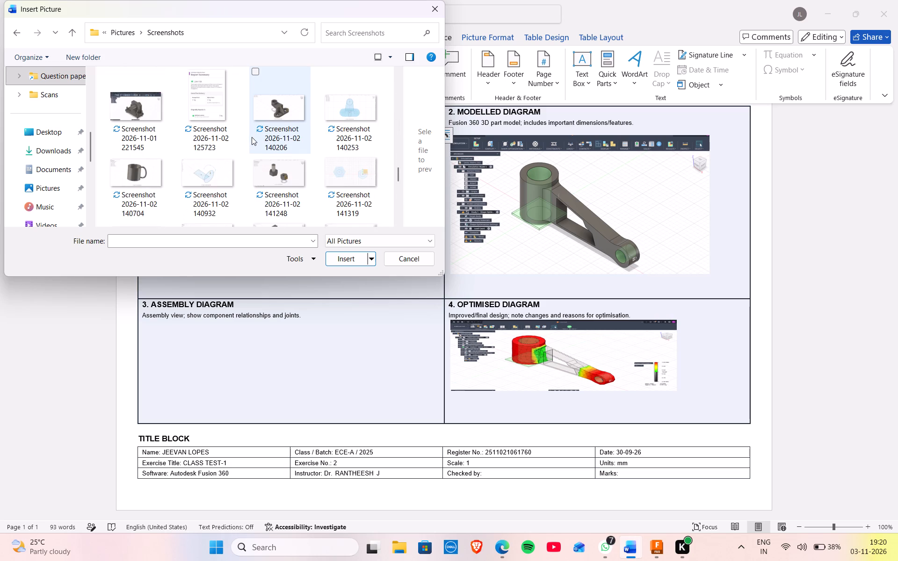
scroll(252, 137, up, 3)
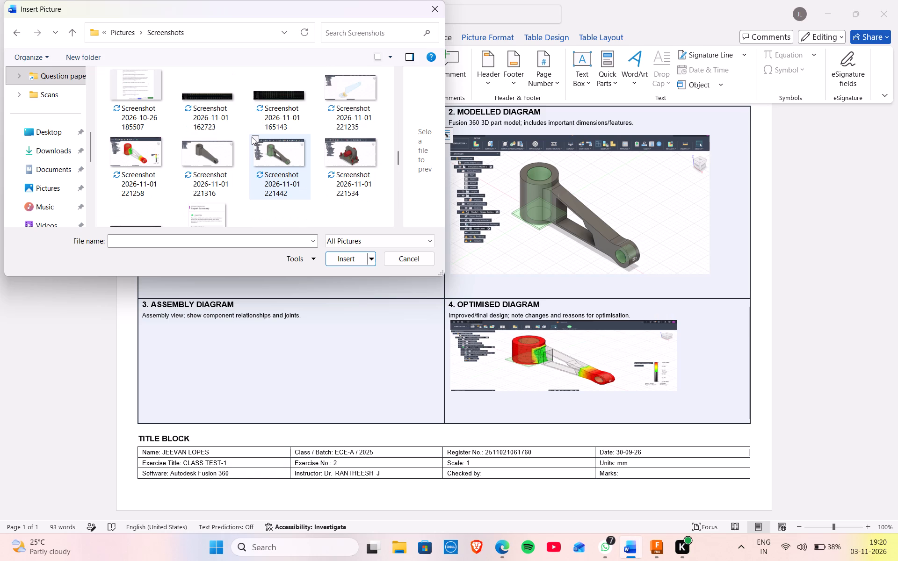
scroll(252, 137, up, 3)
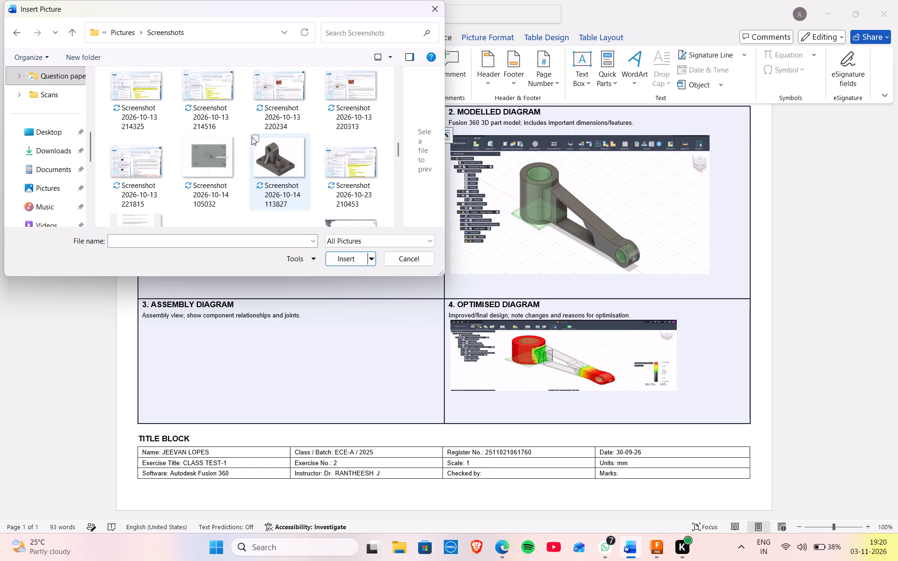
scroll(252, 137, up, 3)
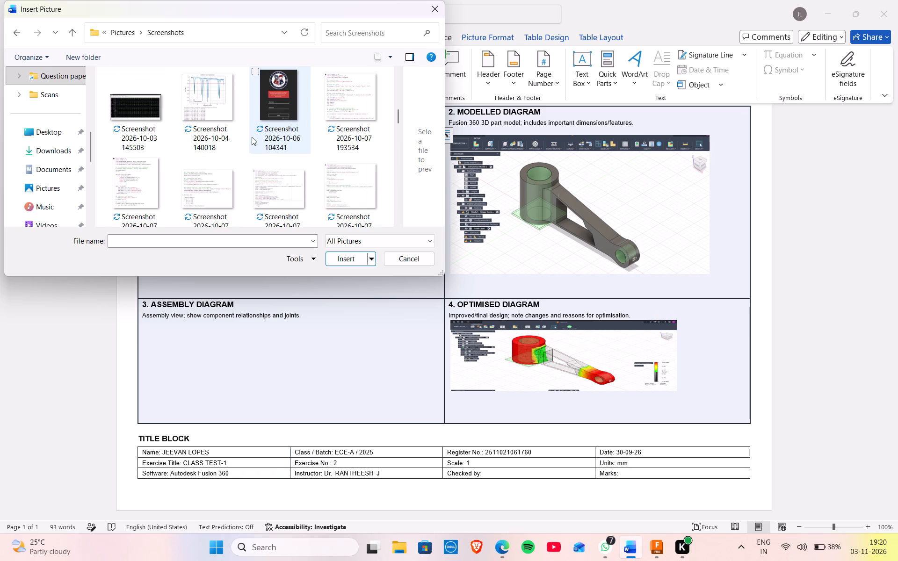
scroll(252, 137, down, 4)
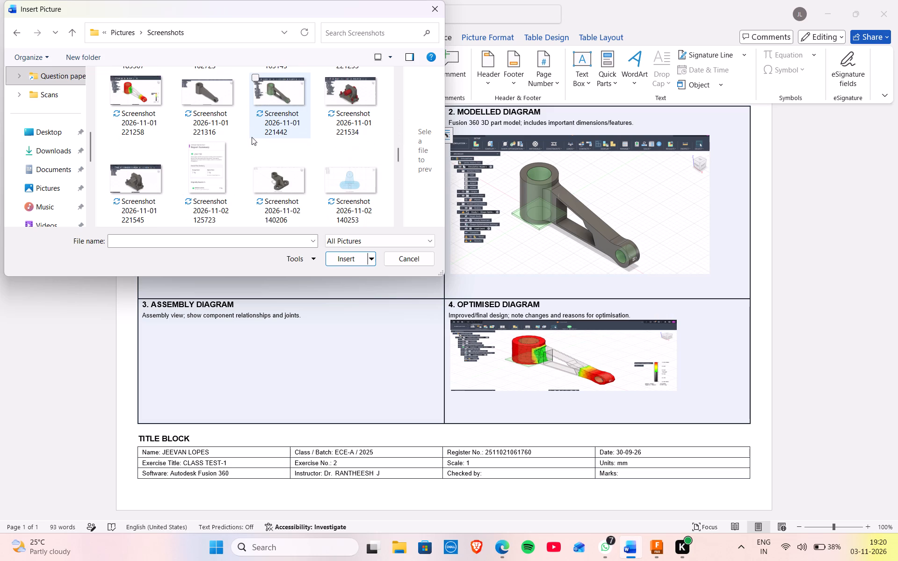
scroll(252, 137, down, 2)
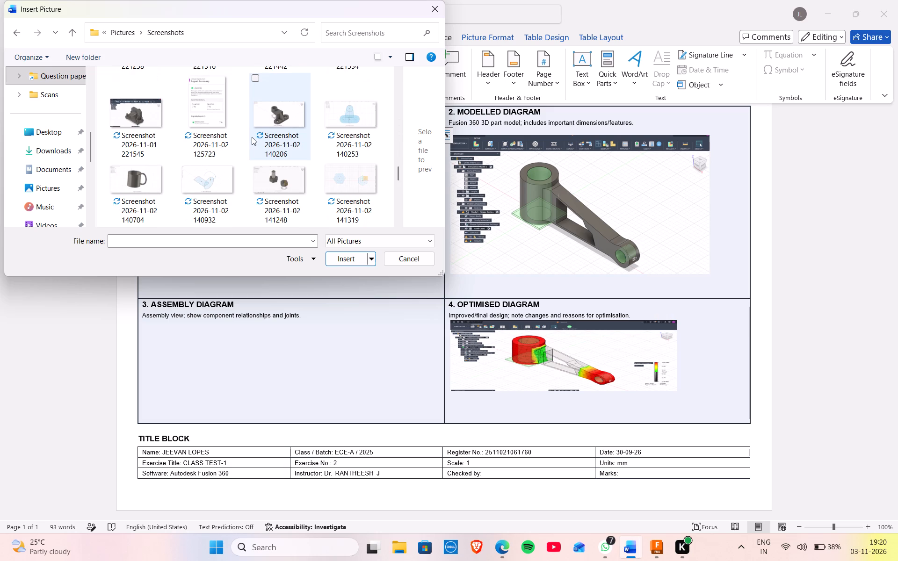
Look through the rest of the Screenshots folder and the Downloads folder for a diagram image to insert into the submission sheet.
scroll(252, 137, down, 1)
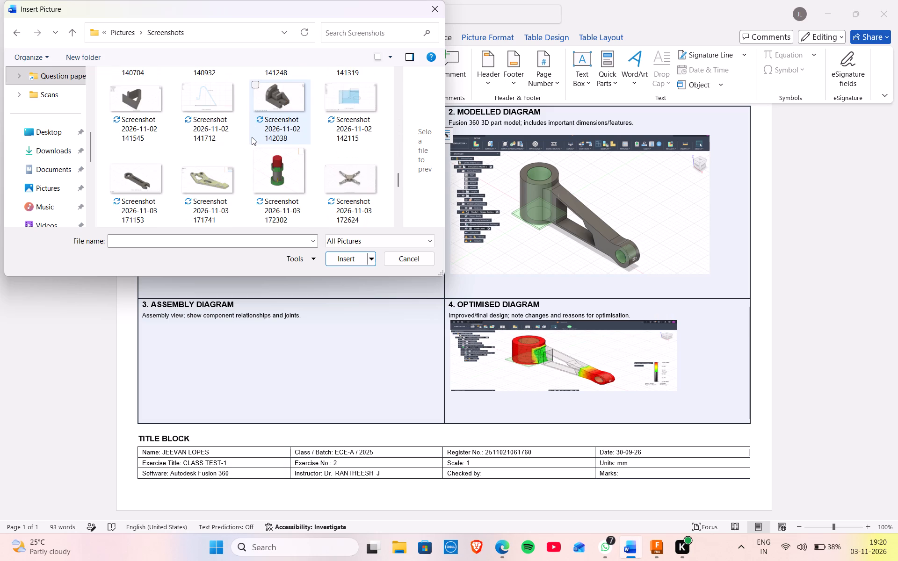
scroll(252, 137, down, 3)
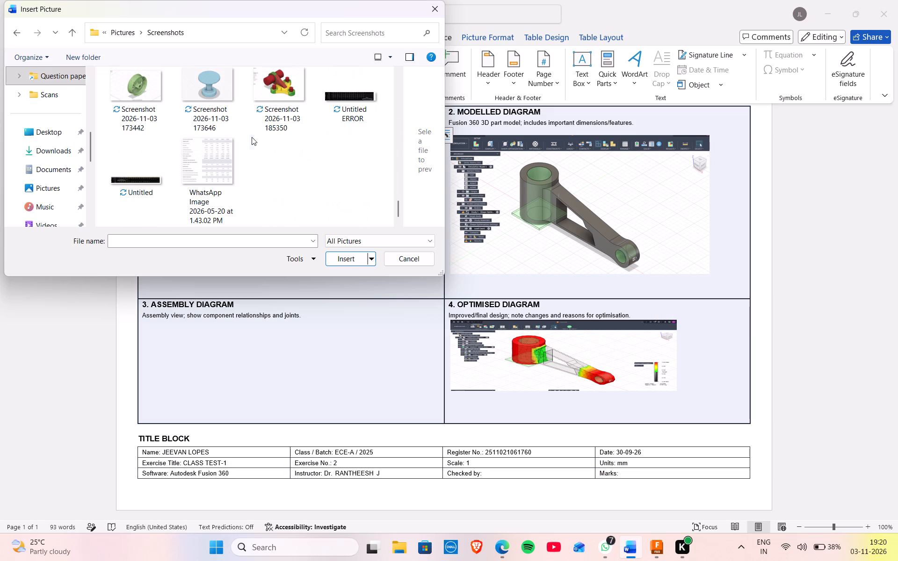
scroll(252, 137, down, 1)
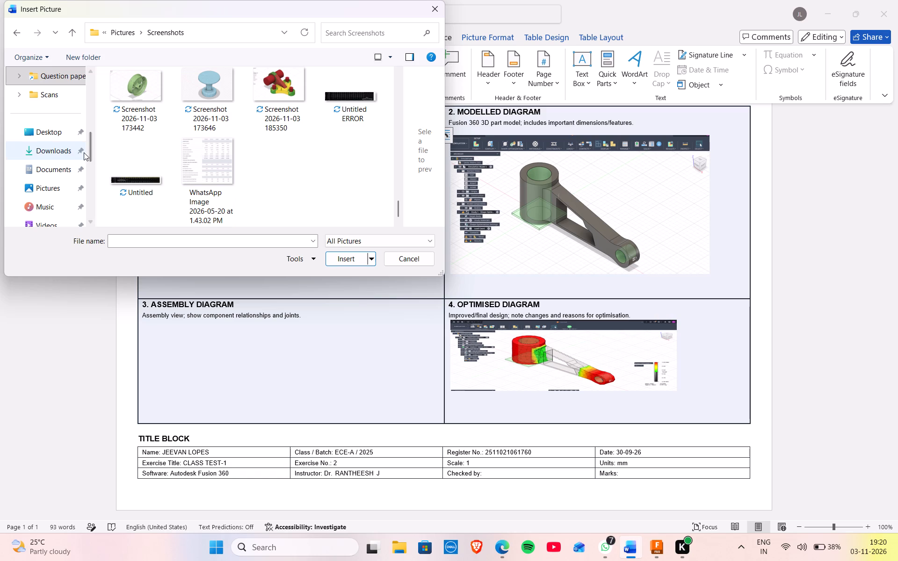
click(79, 153)
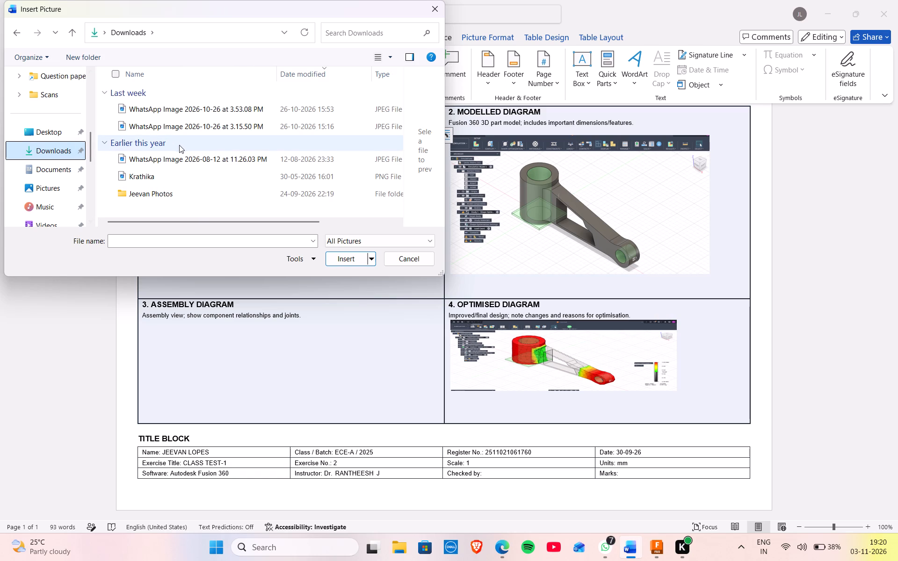
scroll(206, 112, down, 4)
scroll(206, 112, right, 5)
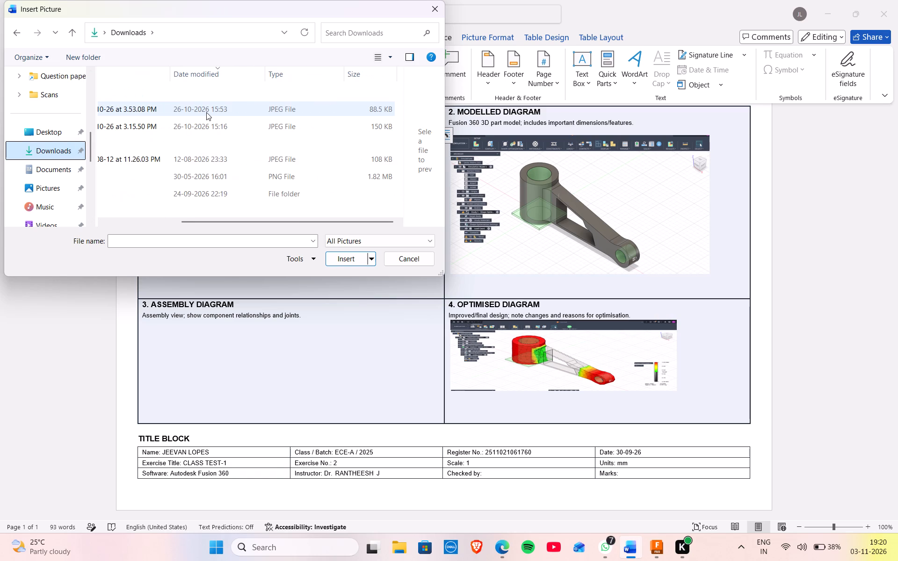
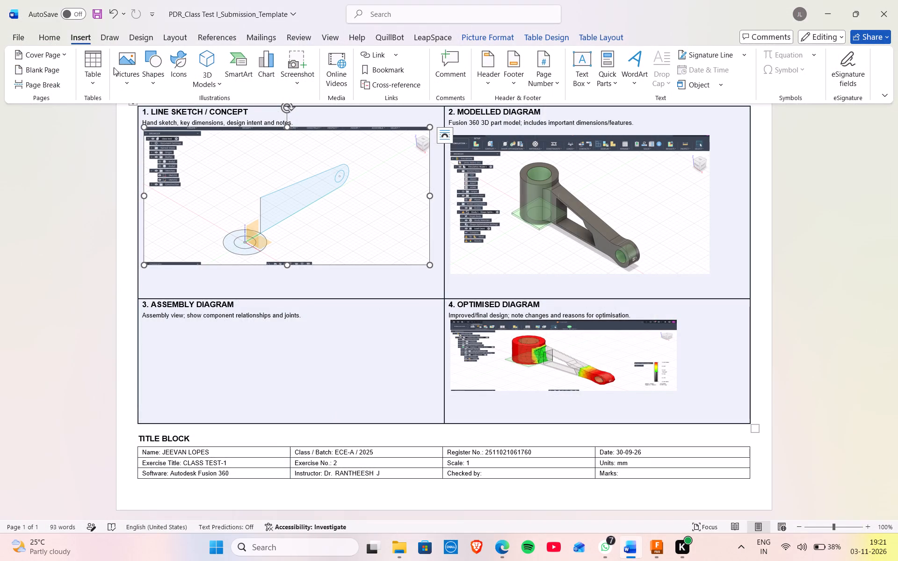
Restart inserting a picture from this device and check the Downloads and Camera Roll folders for a suitable image.
click(121, 70)
click(143, 122)
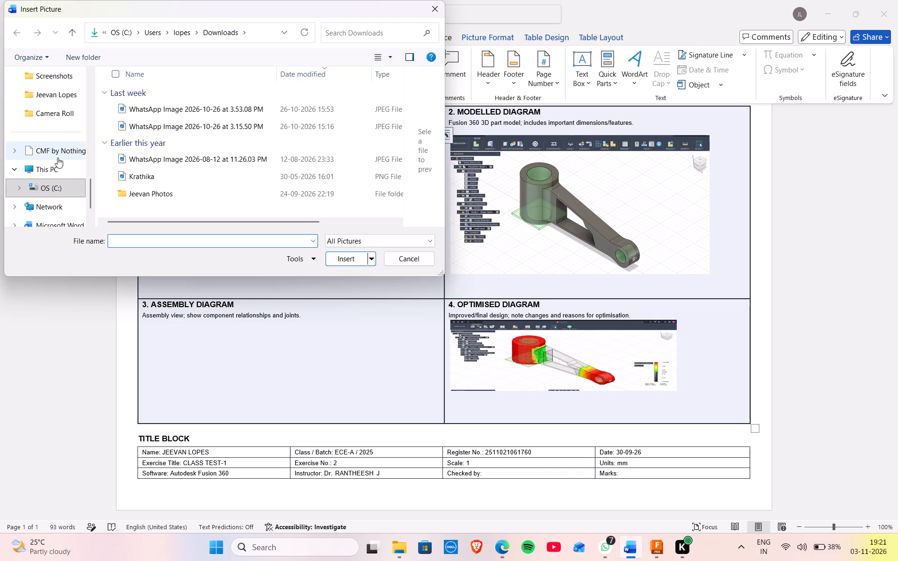
scroll(128, 157, down, 3)
scroll(128, 157, right, 1)
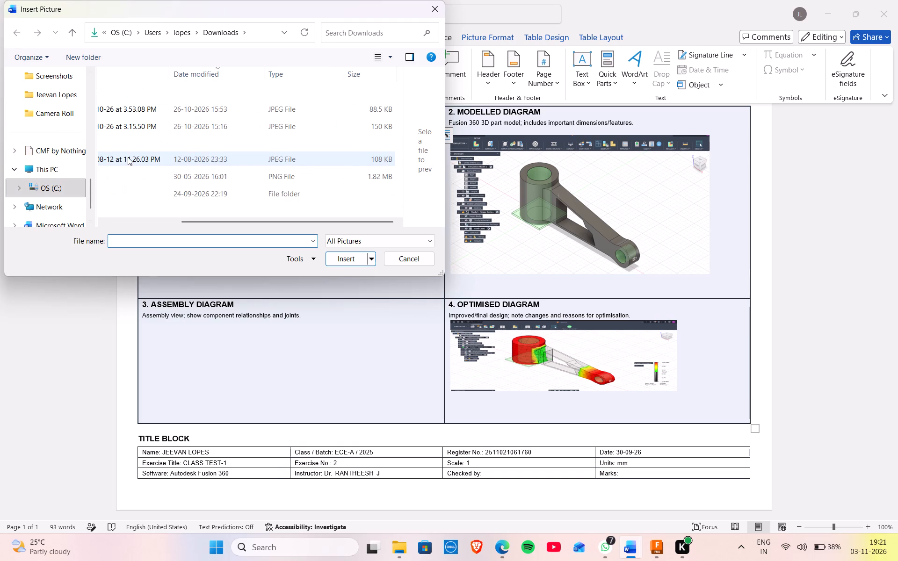
scroll(128, 157, right, 1)
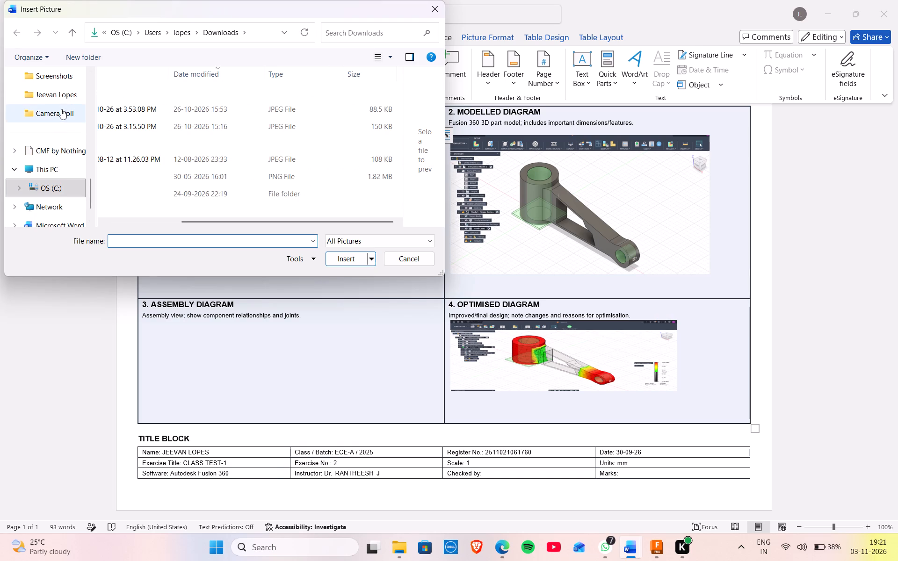
click(61, 109)
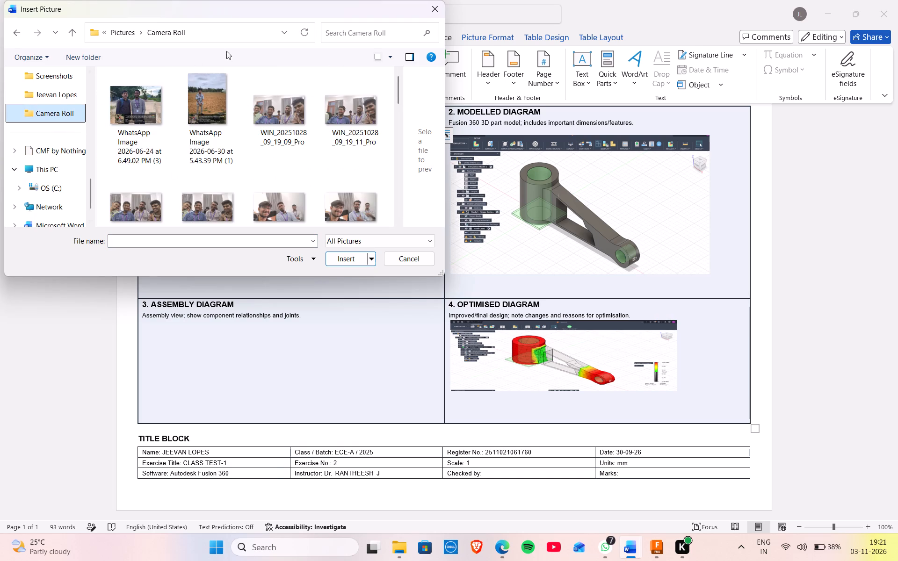
Look through the Camera Roll folder again for a suitable image to insert into the submission sheet.
click(288, 29)
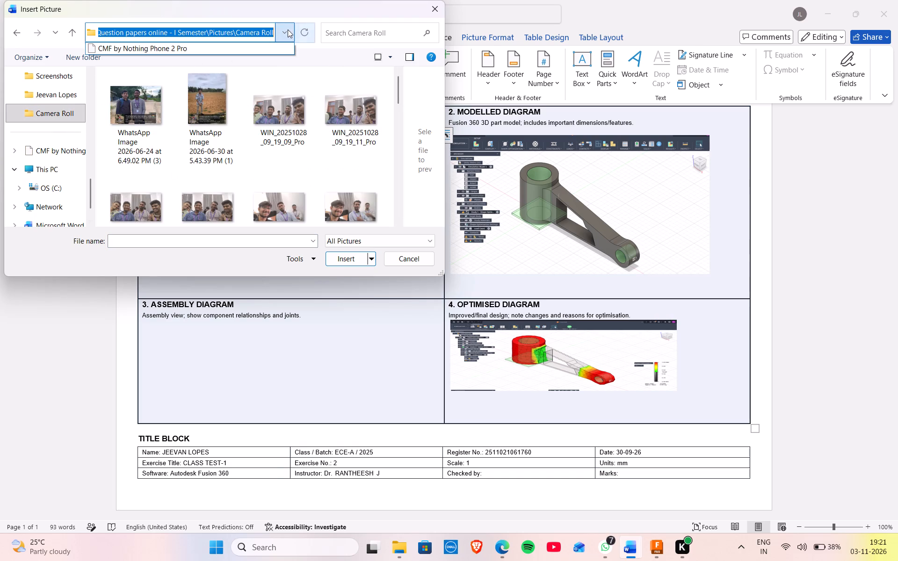
click(300, 59)
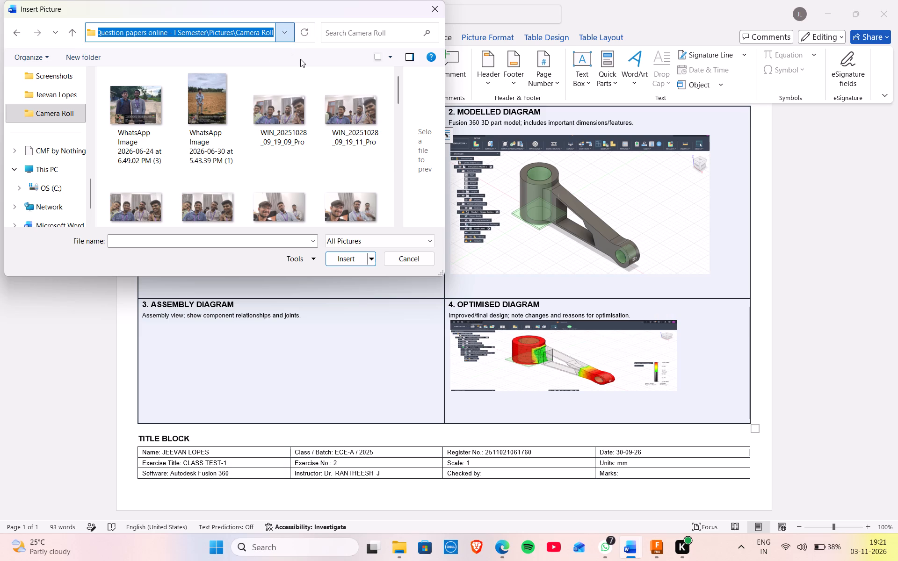
scroll(300, 59, down, 3)
click(399, 239)
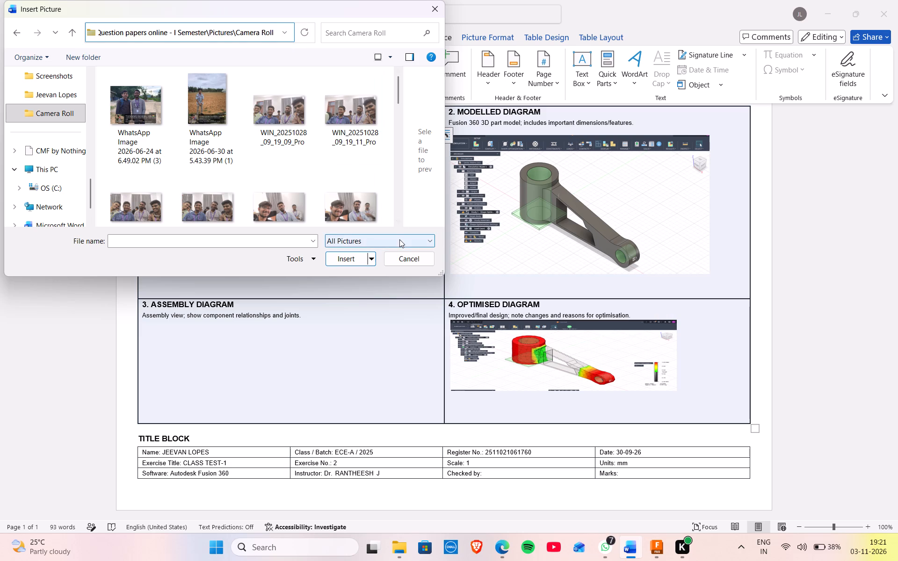
click(399, 239)
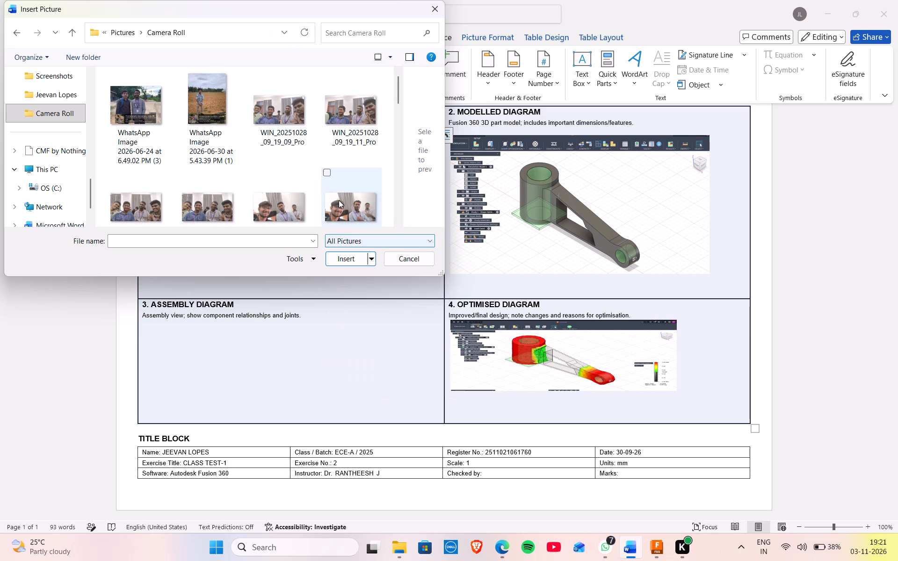
scroll(302, 187, down, 4)
scroll(302, 187, up, 1)
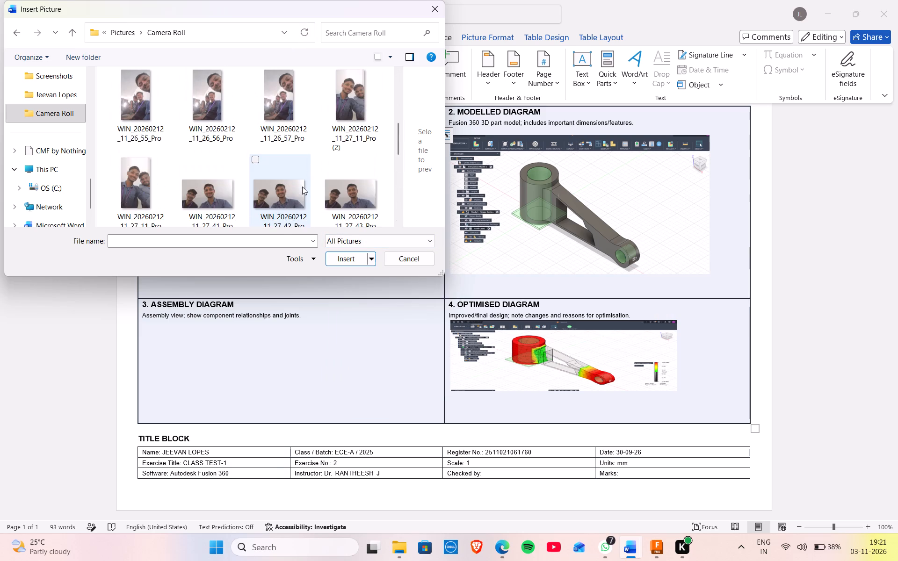
scroll(302, 187, up, 1)
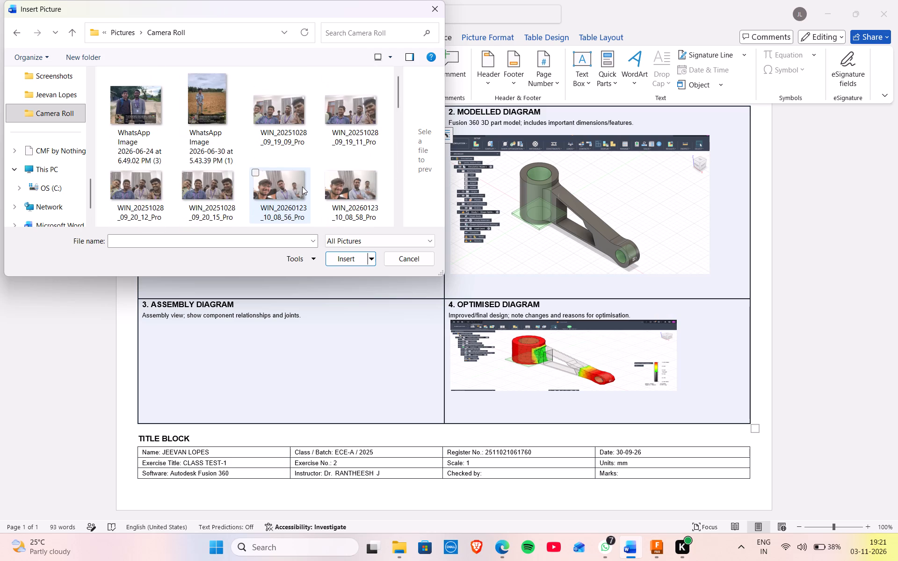
scroll(302, 187, up, 1)
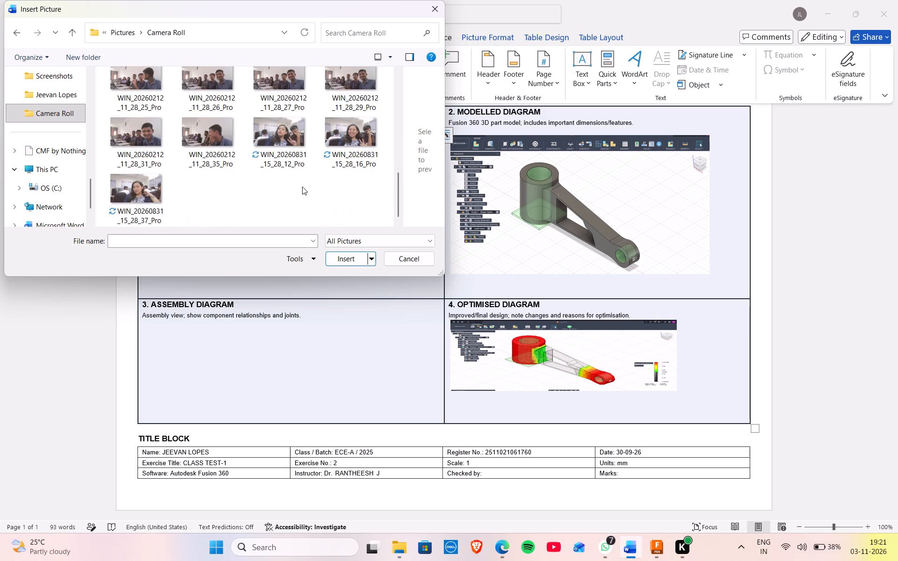
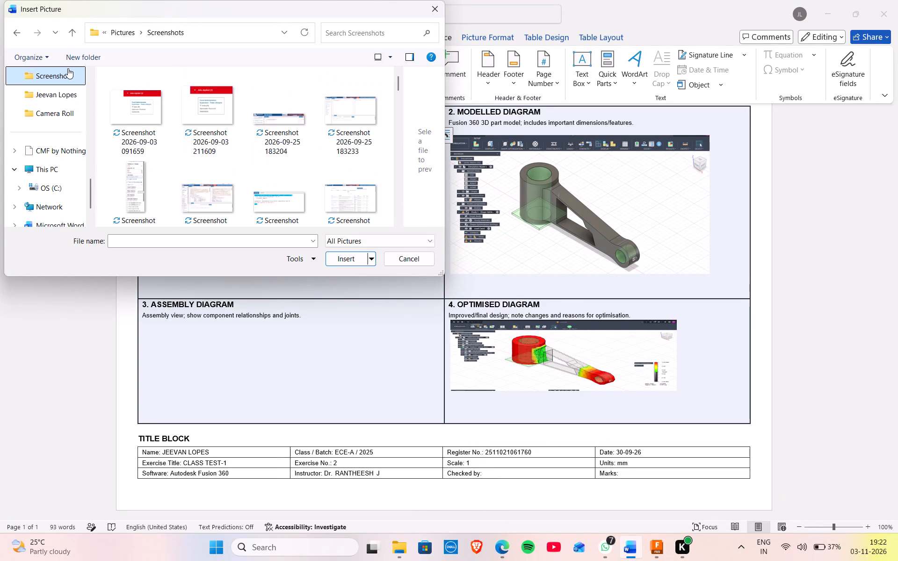
Look through the Screenshots folder for a suitable image to insert into the submission sheet.
scroll(221, 148, down, 6)
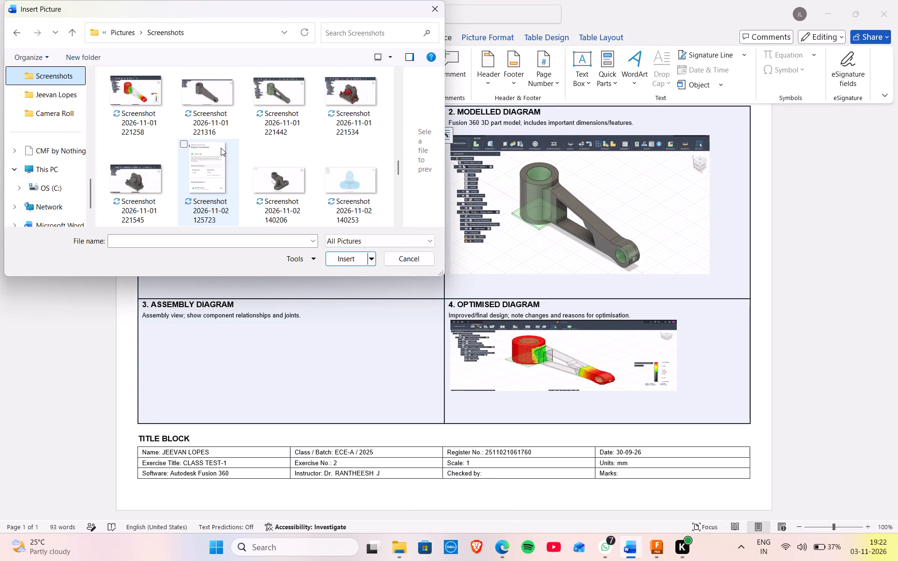
scroll(221, 148, down, 6)
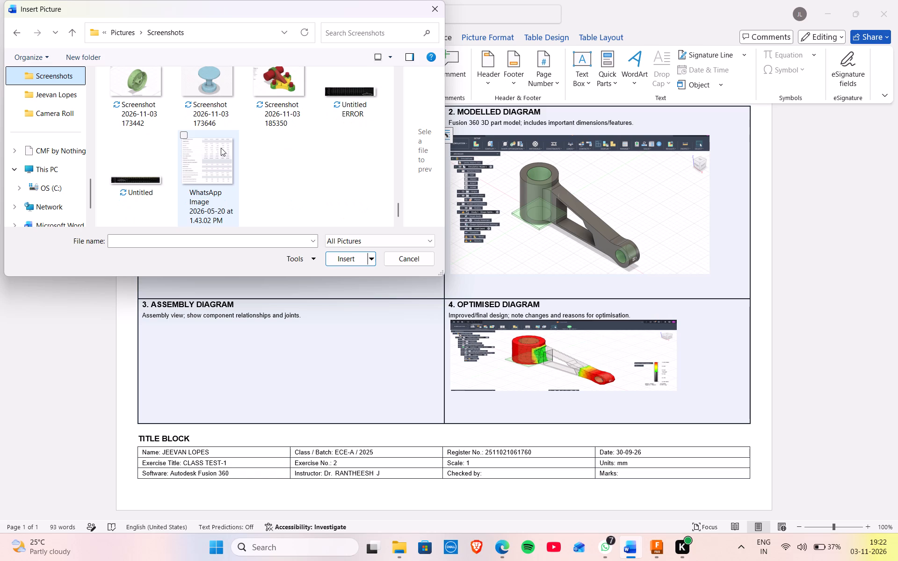
scroll(221, 148, up, 2)
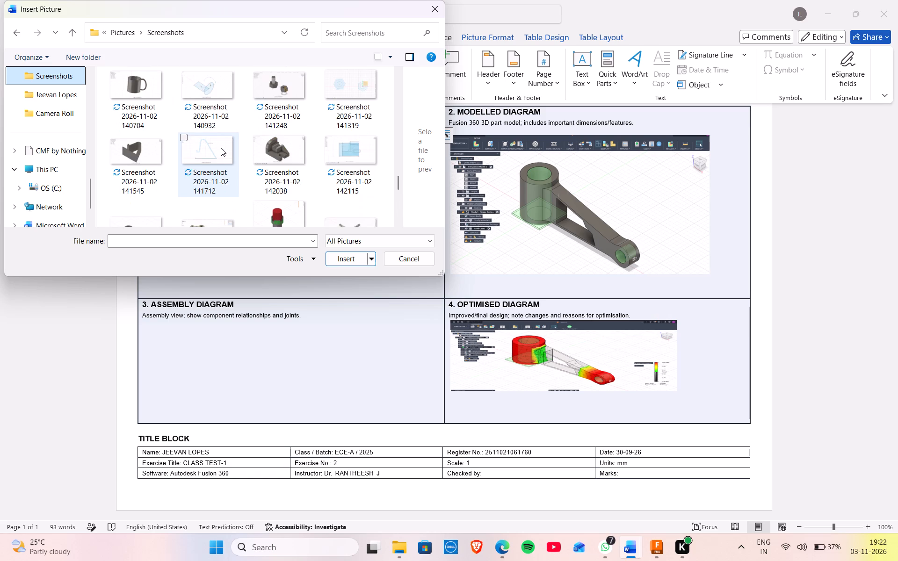
scroll(221, 148, up, 1)
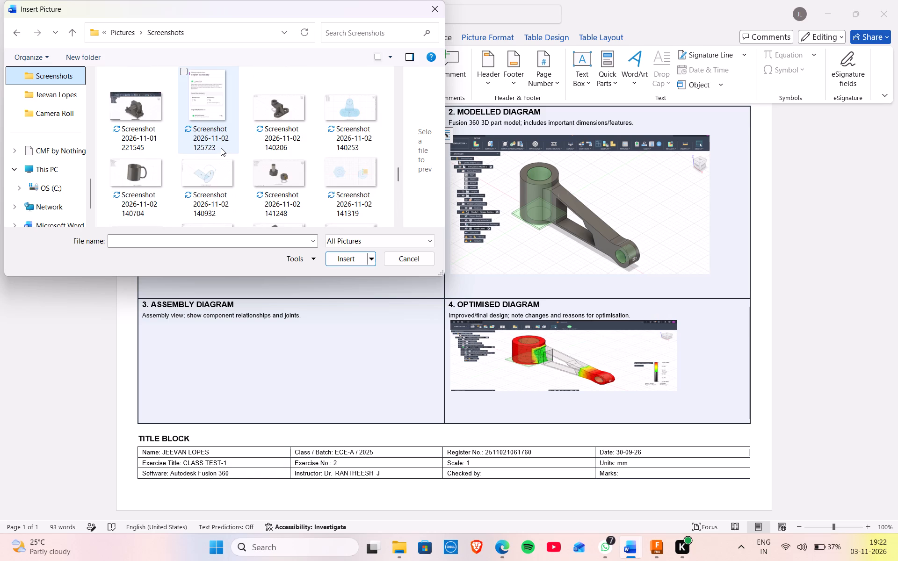
scroll(221, 148, up, 2)
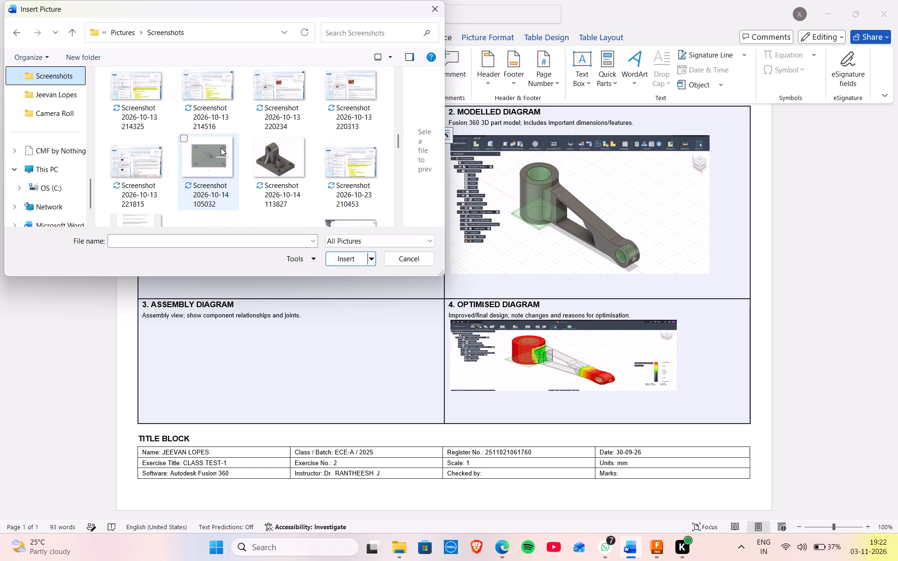
scroll(221, 148, up, 1)
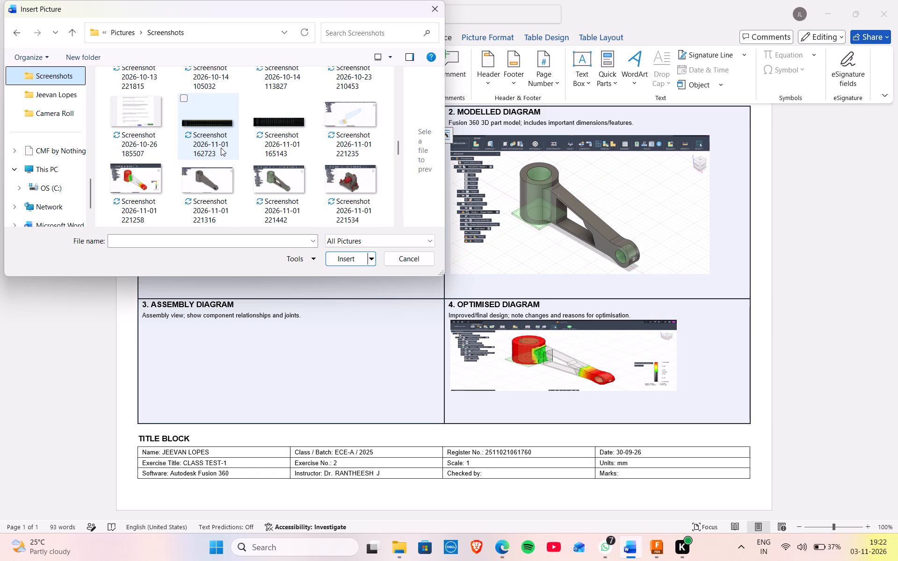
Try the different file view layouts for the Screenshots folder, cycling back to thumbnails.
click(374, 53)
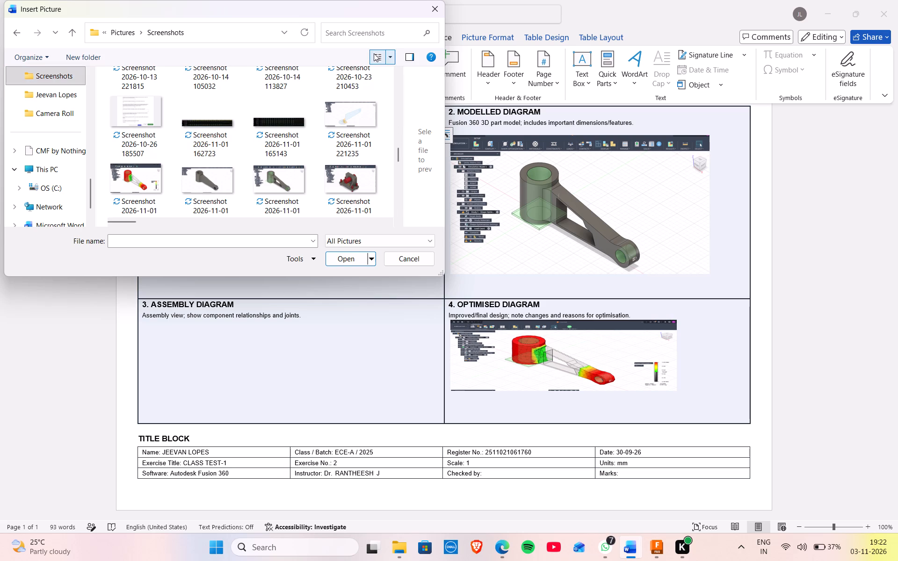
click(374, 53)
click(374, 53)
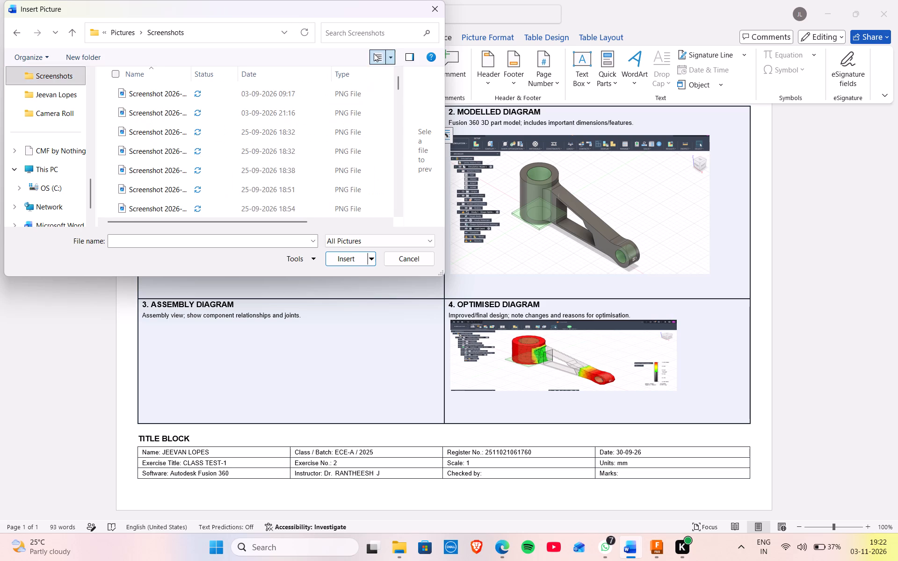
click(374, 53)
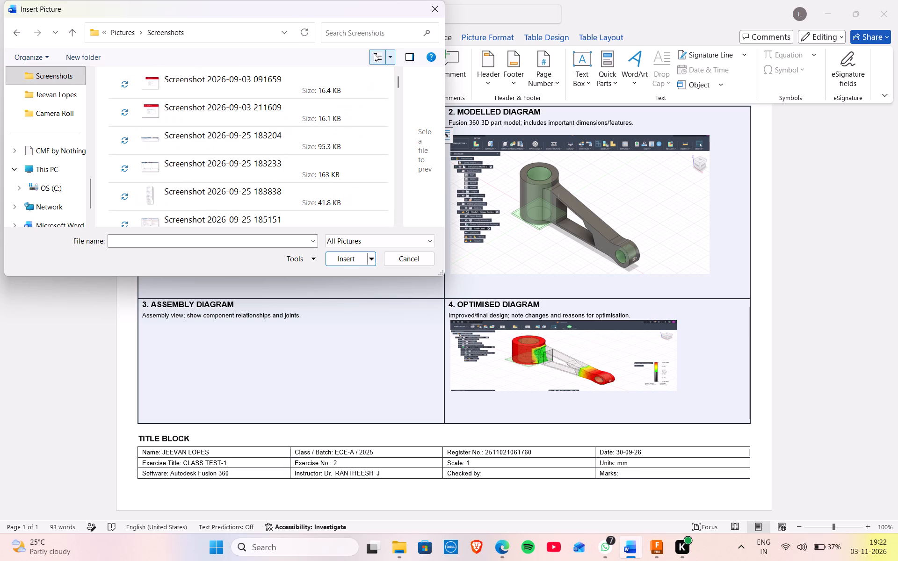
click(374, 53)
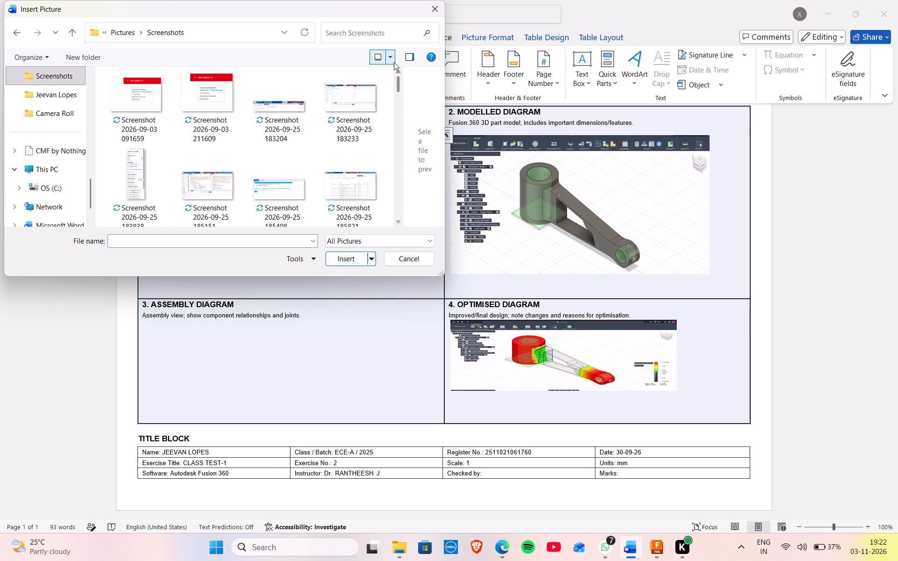
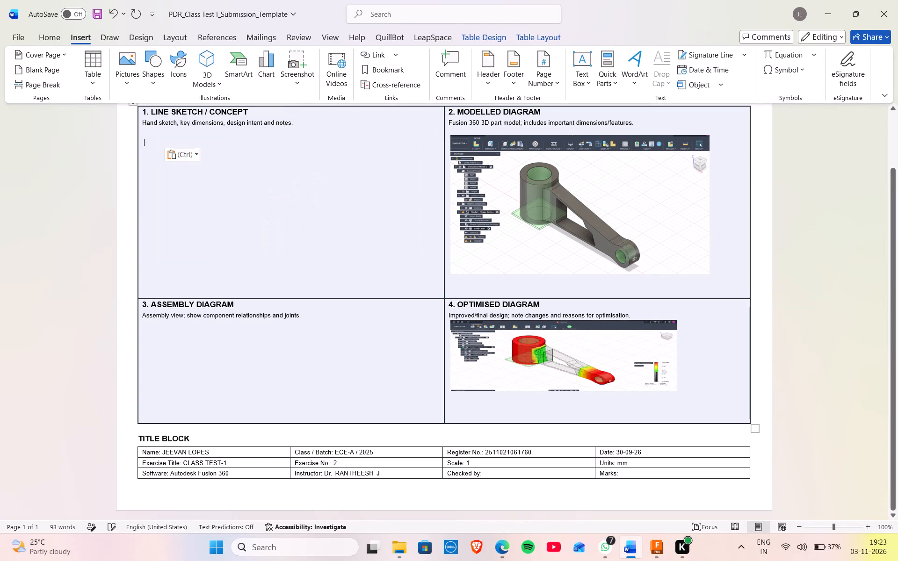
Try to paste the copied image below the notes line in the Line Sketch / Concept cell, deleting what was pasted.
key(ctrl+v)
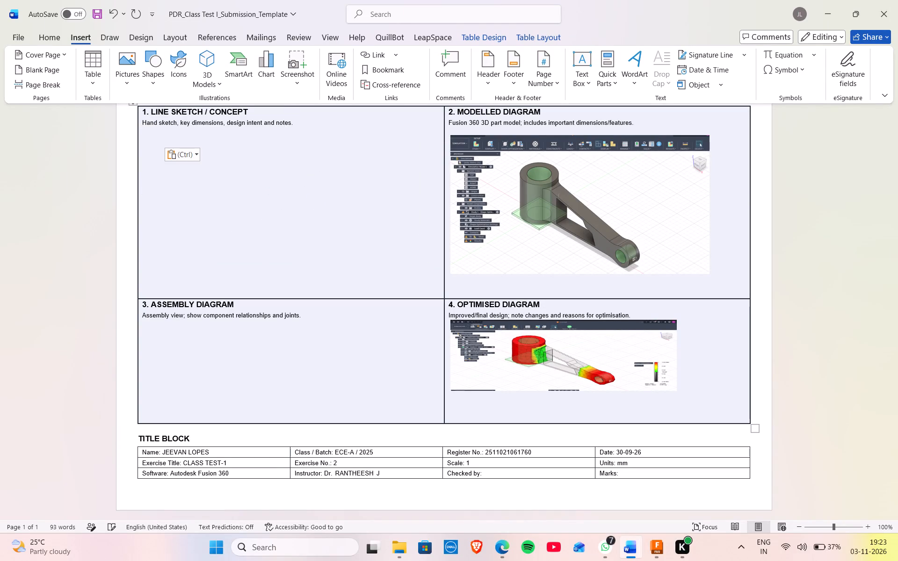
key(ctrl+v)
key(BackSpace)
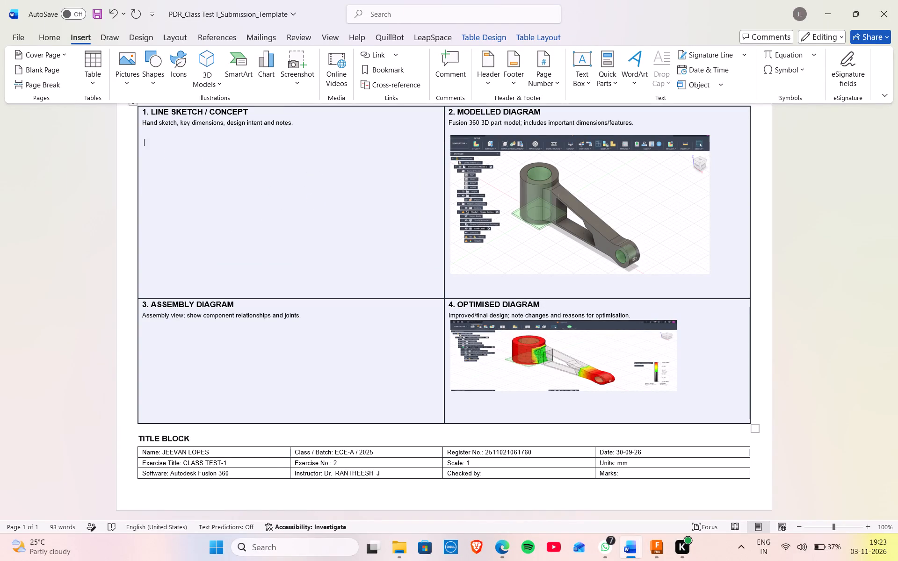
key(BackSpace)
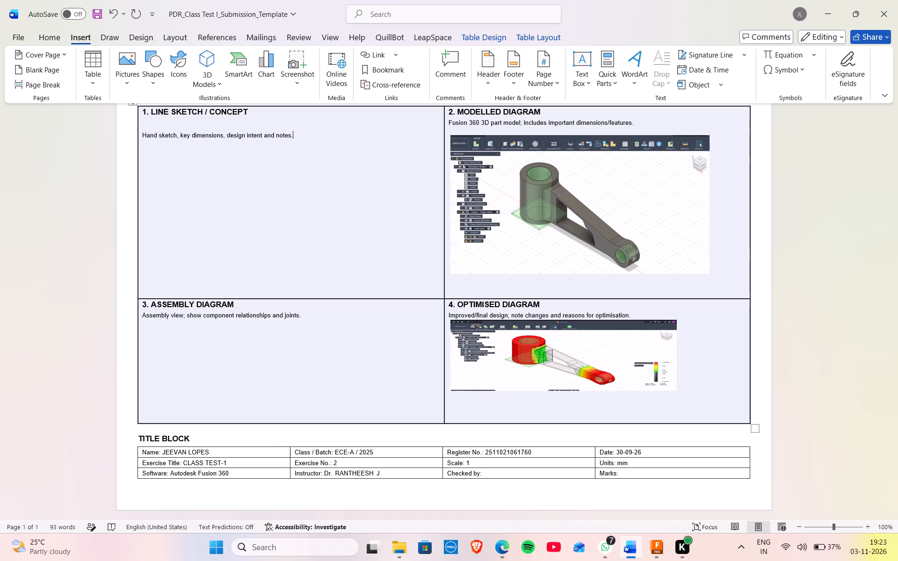
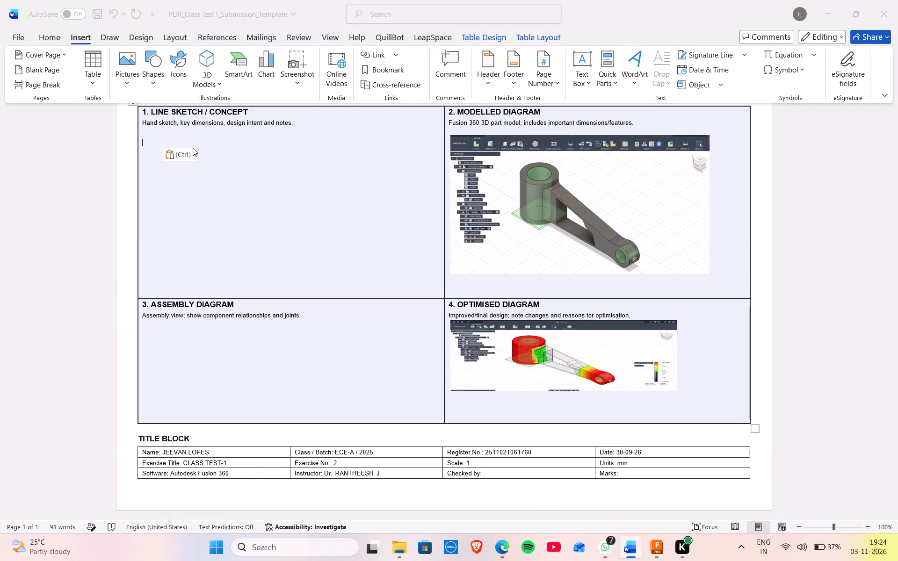
Insert the picture "WhatsApp Image 2026-11-03 at 7.03.17 PM" from the Screenshots folder into the Line Sketch / Concept cell.
scroll(212, 163, down, 3)
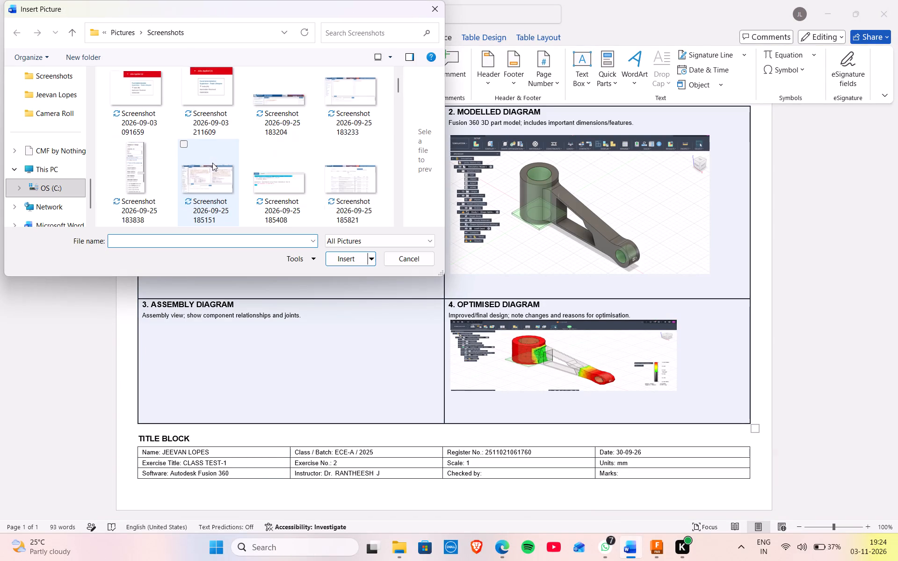
scroll(212, 163, down, 1)
scroll(212, 163, down, 20)
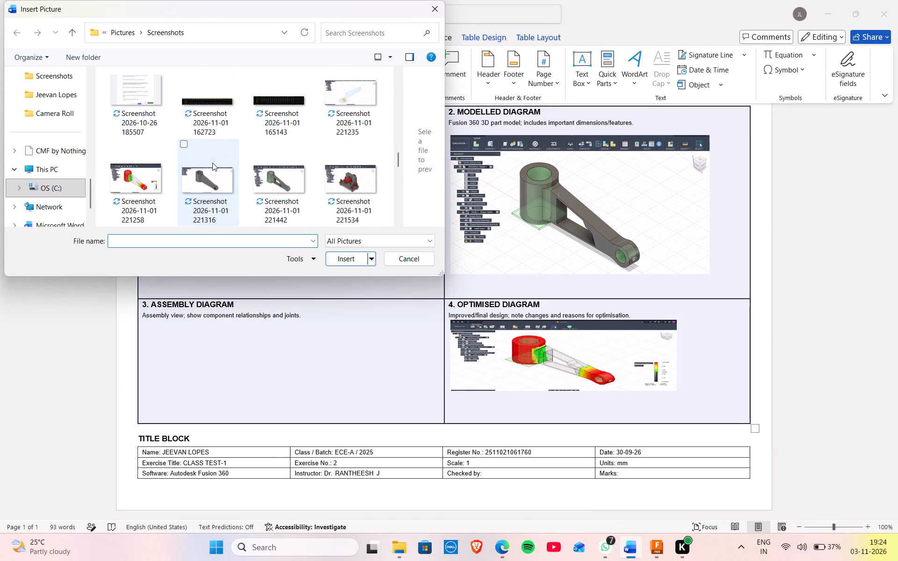
scroll(212, 163, down, 3)
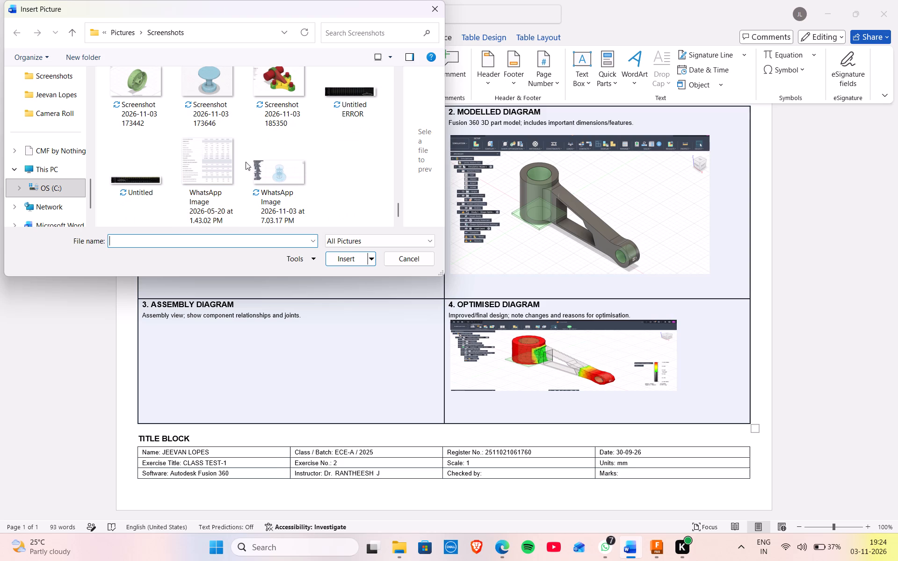
click(261, 158)
click(351, 258)
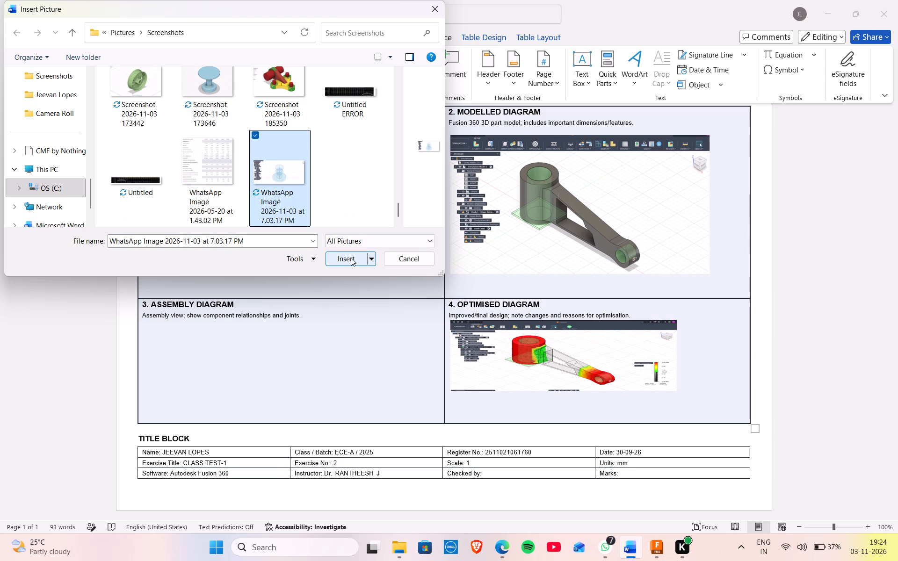
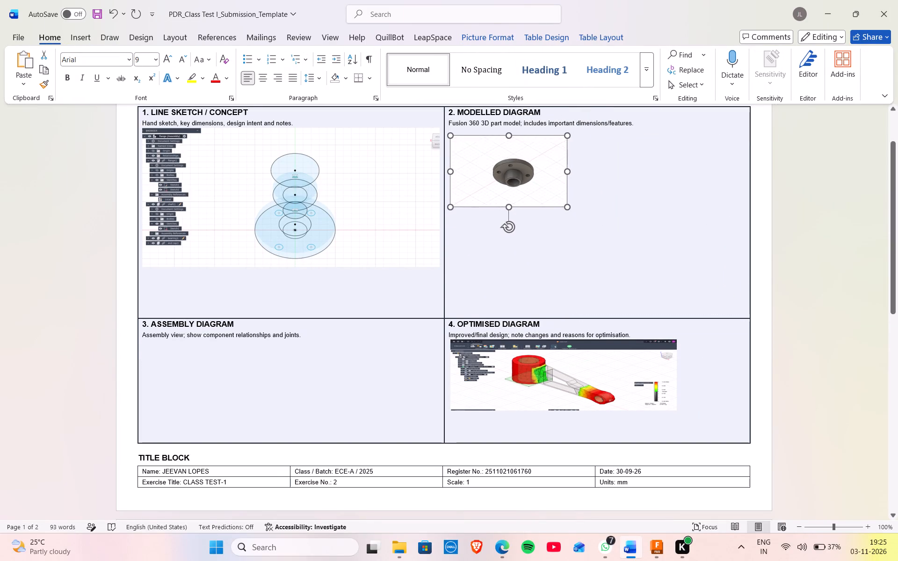
Turn the flange image in the Modelled Diagram cell upright and shrink it slightly, keeping it below the notes line.
drag(618, 315, 631, 317)
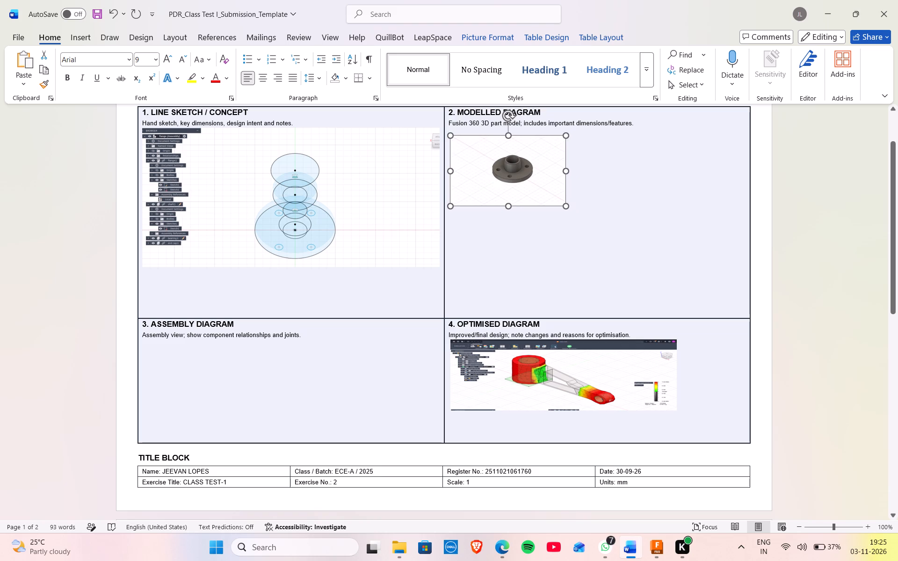
drag(631, 317, 644, 320)
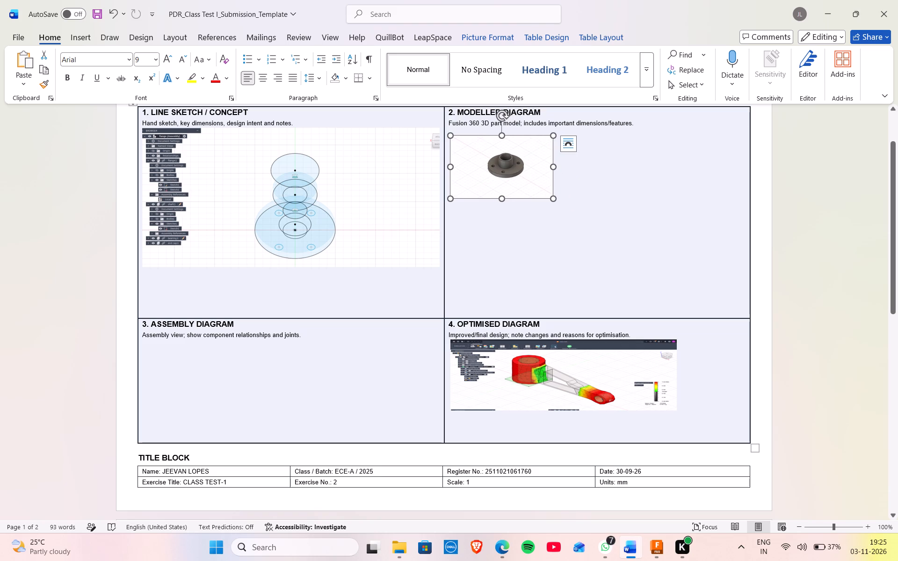
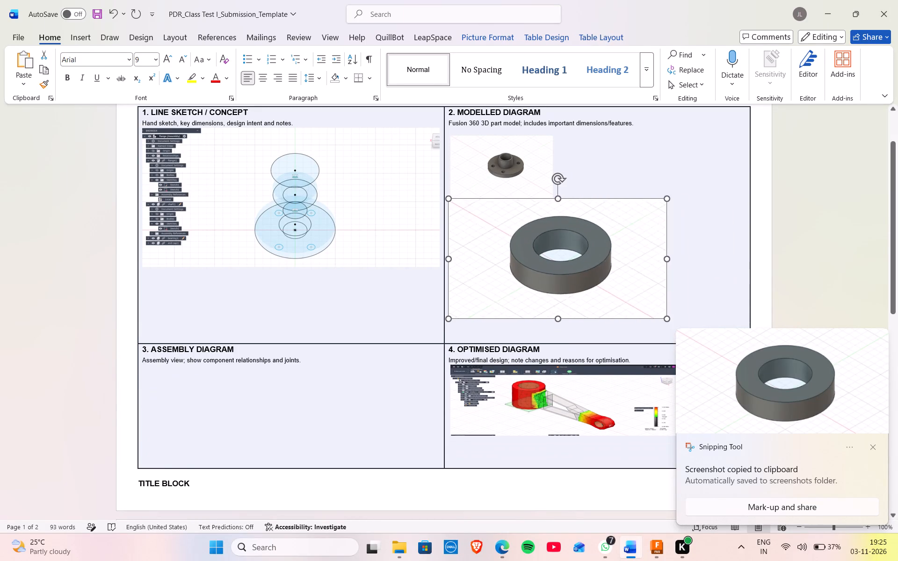
Shrink the ring image in the Modelled Diagram cell to about half its size, so it sits beside the flange image.
drag(553, 306, 634, 352)
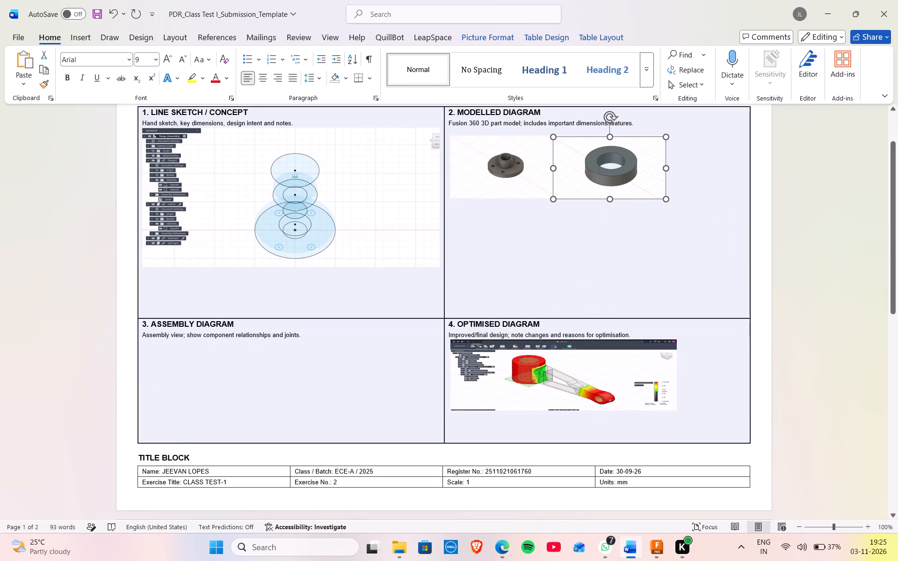
drag(634, 352, 634, 354)
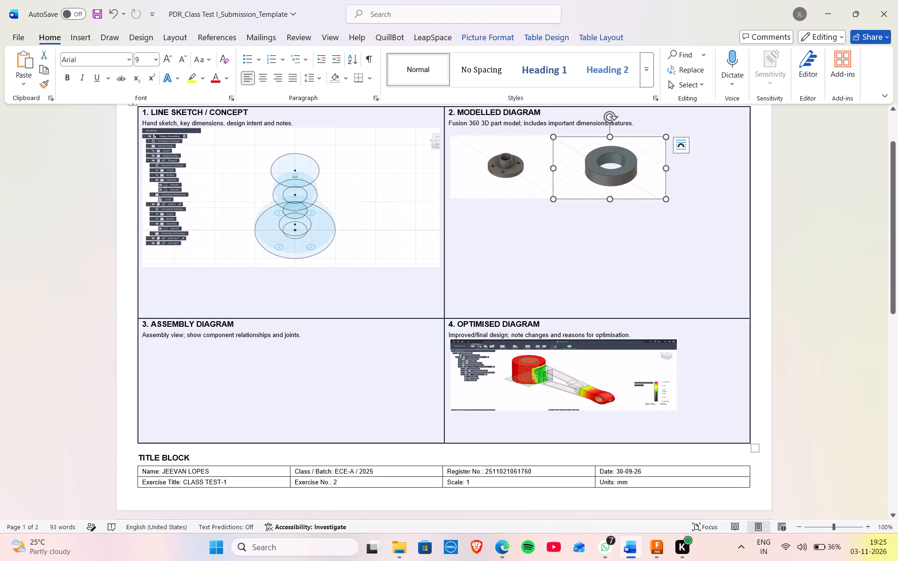
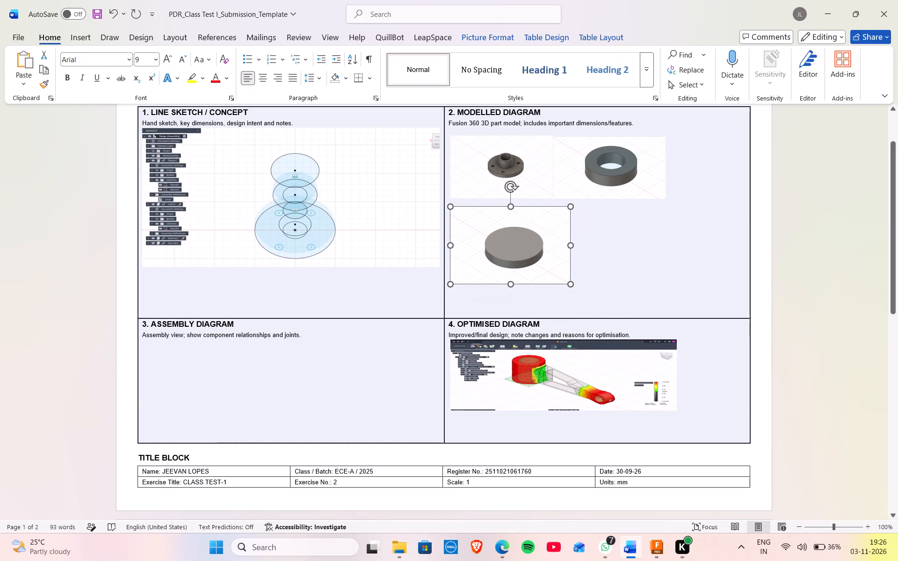
Fine-tune the size of the disc image below the flange image in the Modelled Diagram cell.
drag(626, 375, 627, 376)
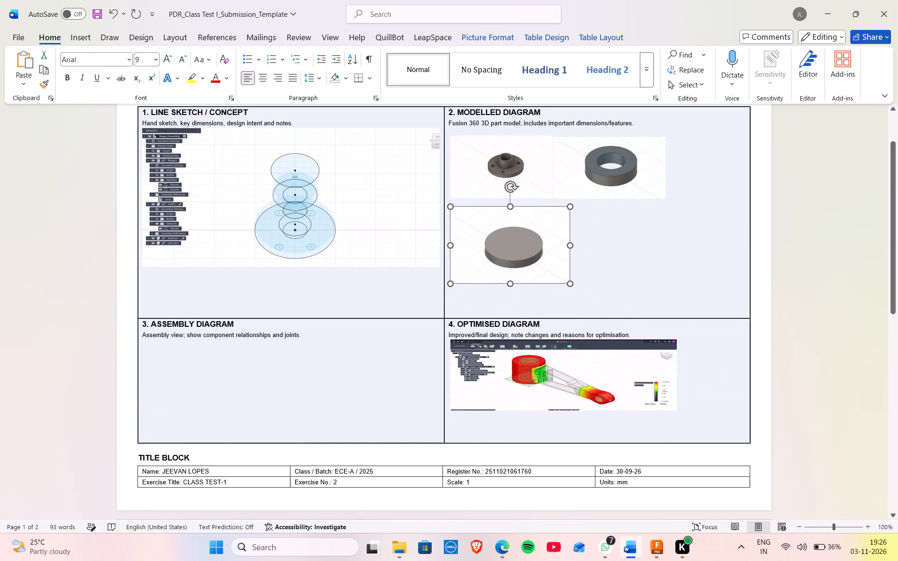
drag(627, 376, 626, 369)
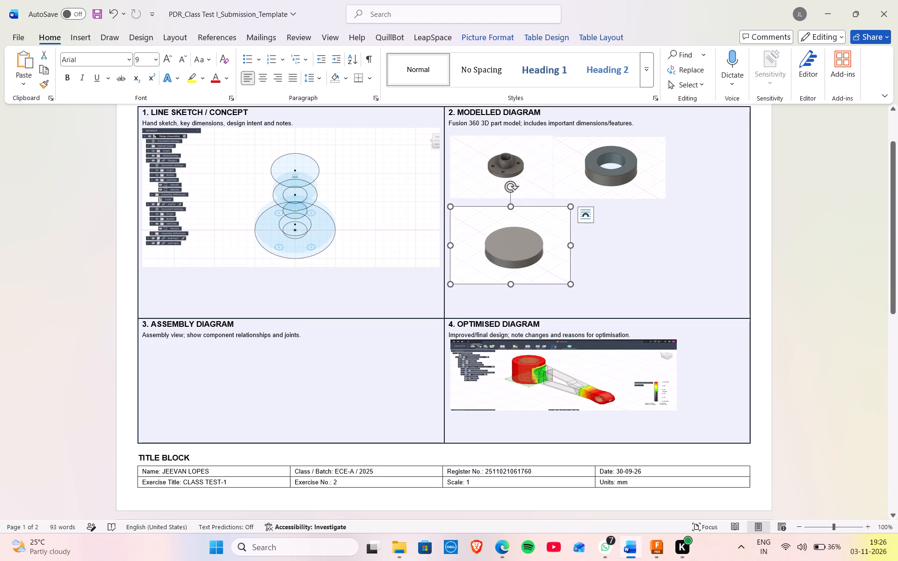
Switch to Autodesk Fusion and open the Shaft design from the recent files.
click(662, 541)
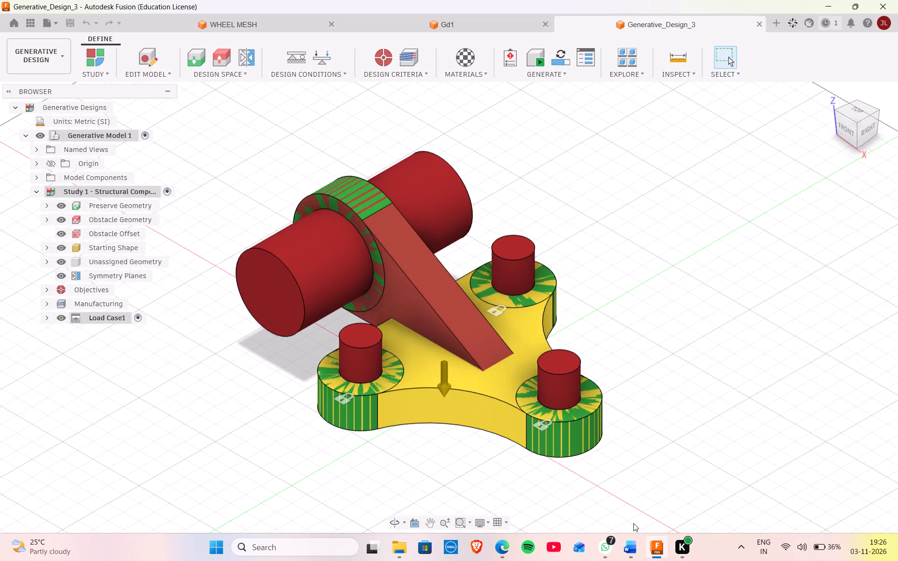
click(17, 18)
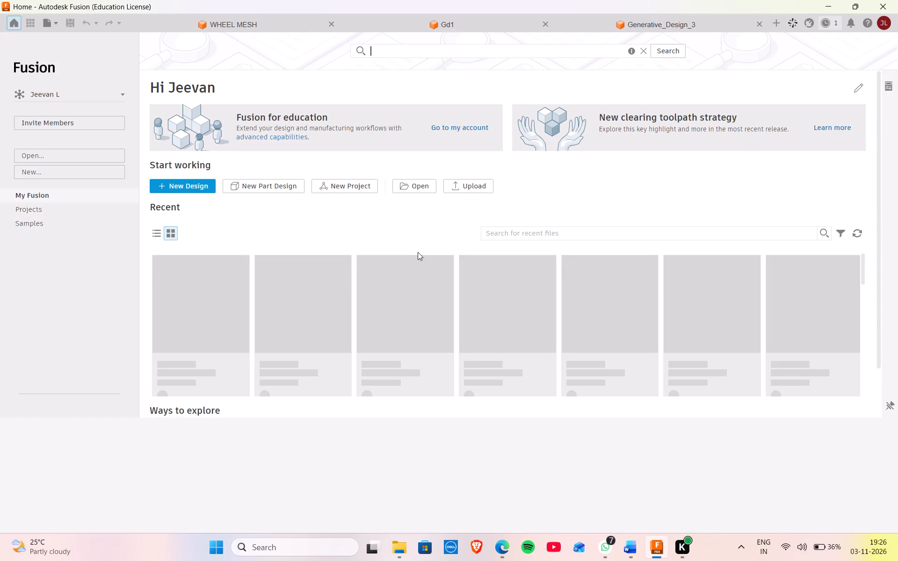
scroll(418, 252, down, 3)
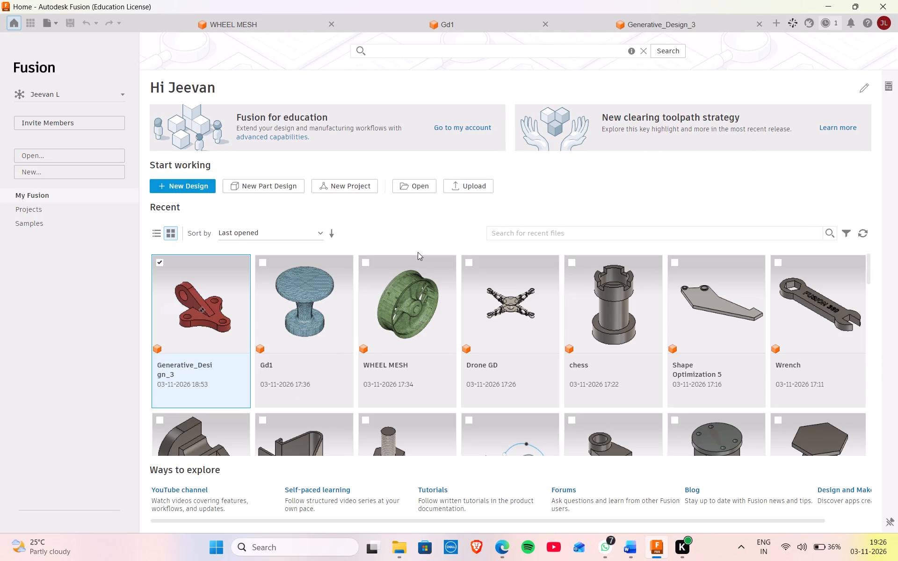
scroll(560, 307, down, 2)
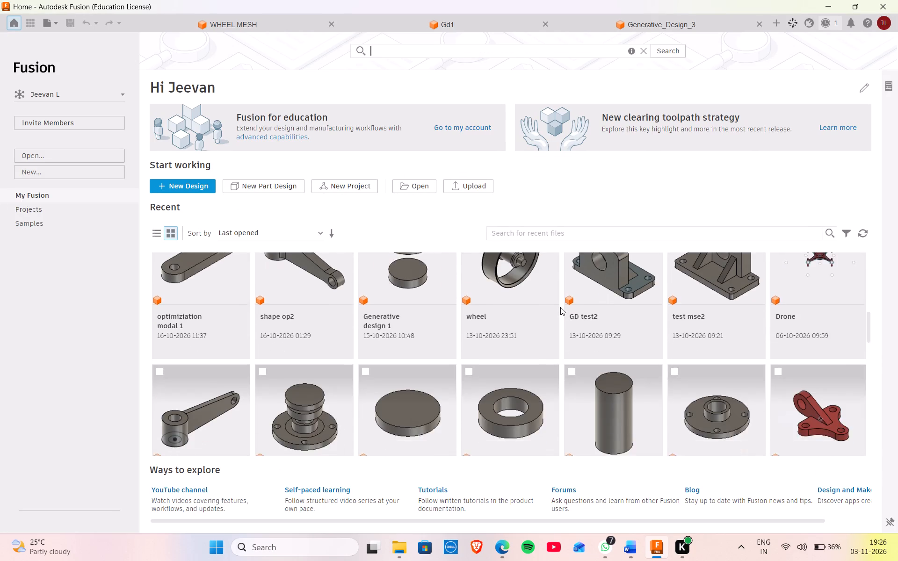
scroll(560, 307, down, 1)
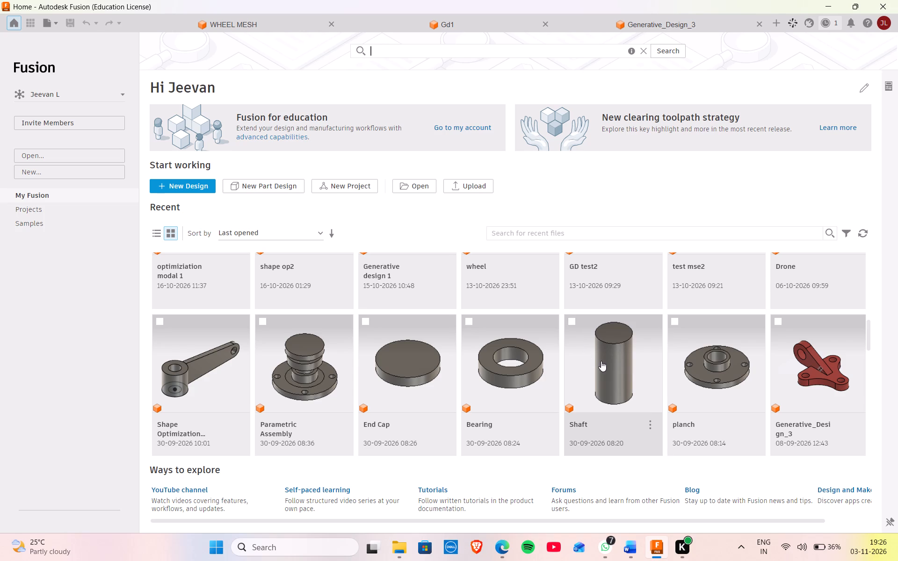
click(601, 361)
double_click(601, 361)
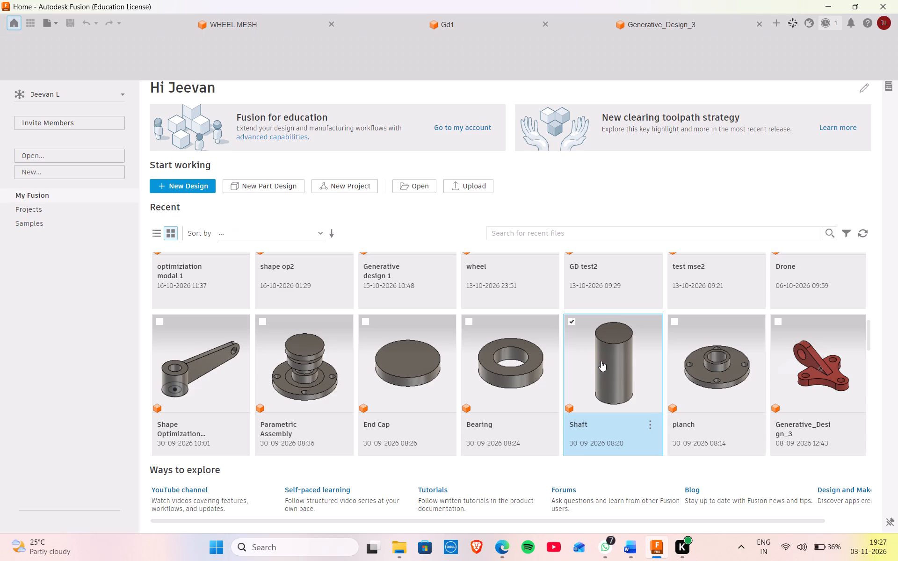
double_click(601, 361)
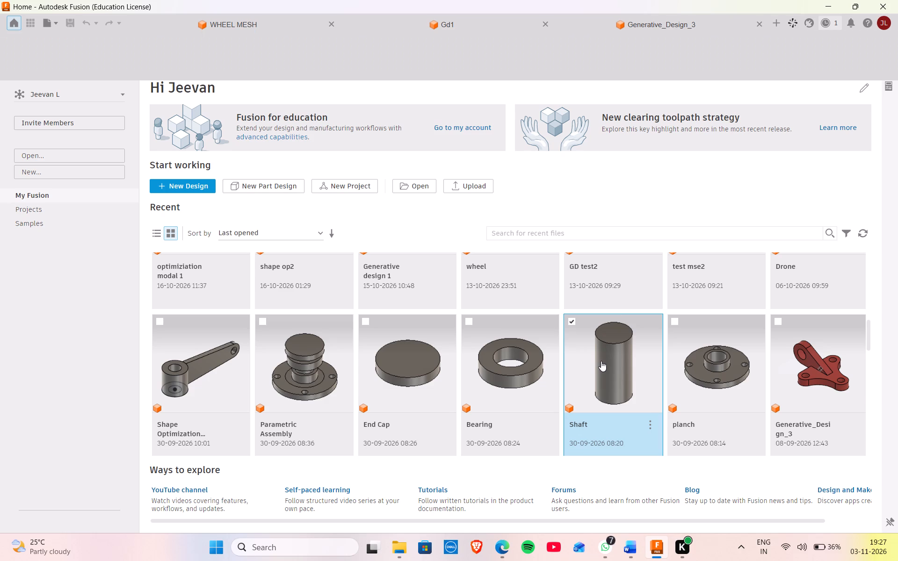
double_click(601, 361)
click(588, 428)
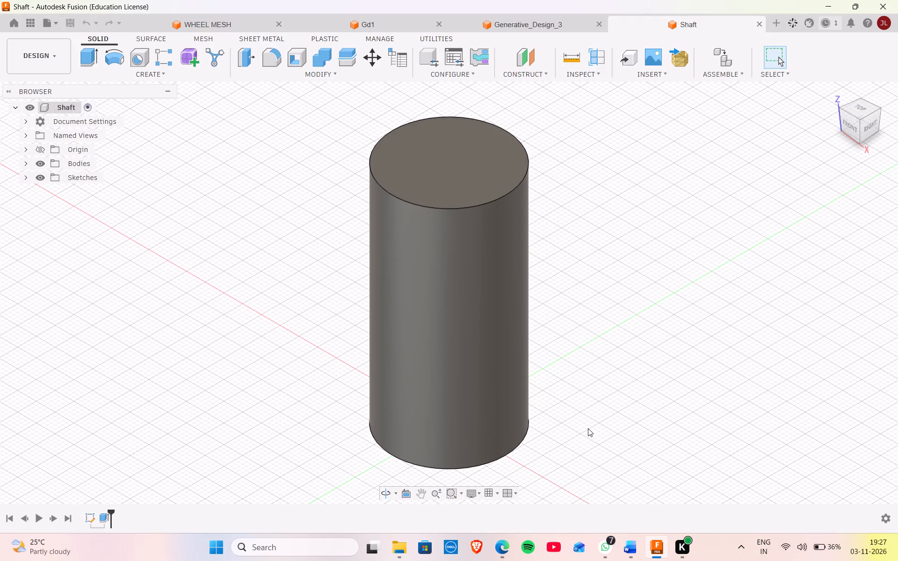
Capture a screen snip of the whole shaft model with some blank grid around it.
ctrl+scroll(588, 428, down, 3)
ctrl+scroll(588, 428, up, 7)
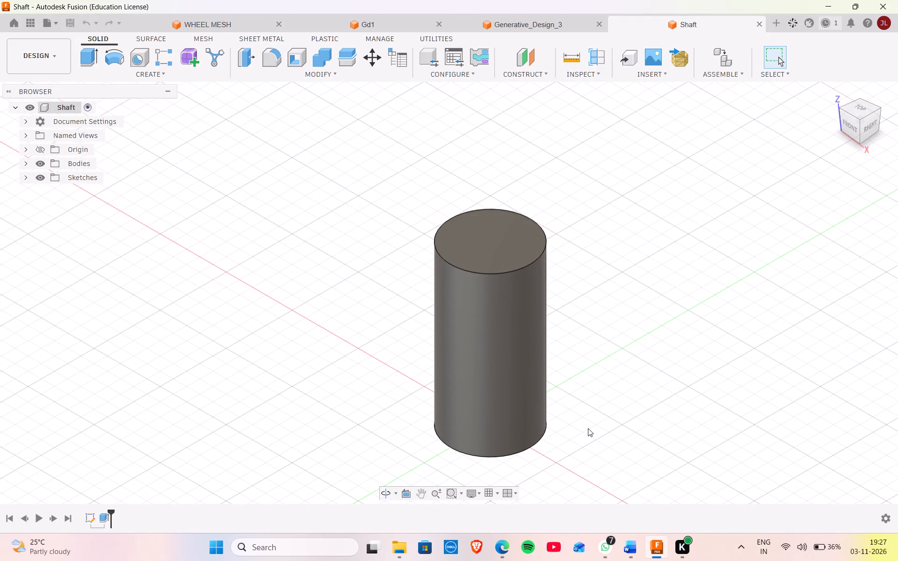
key(Print)
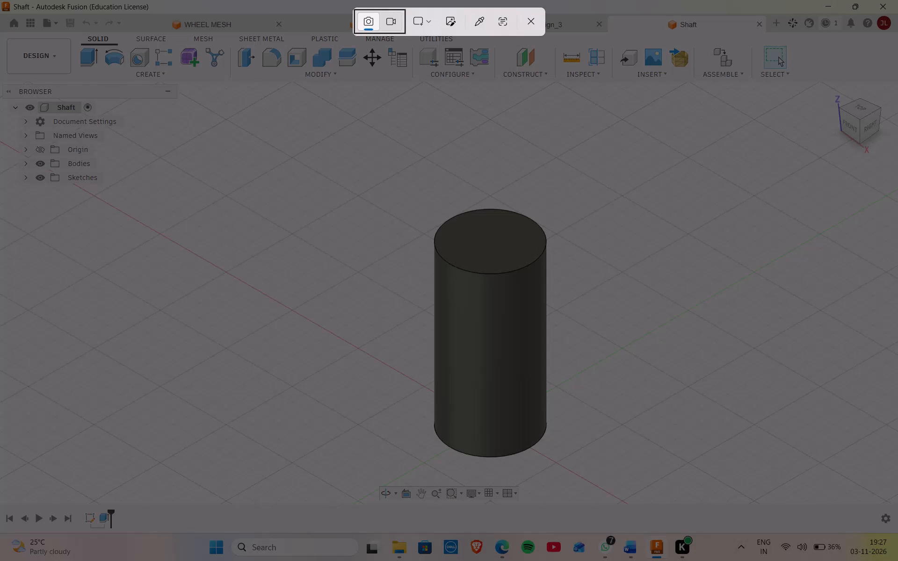
drag(311, 158, 678, 502)
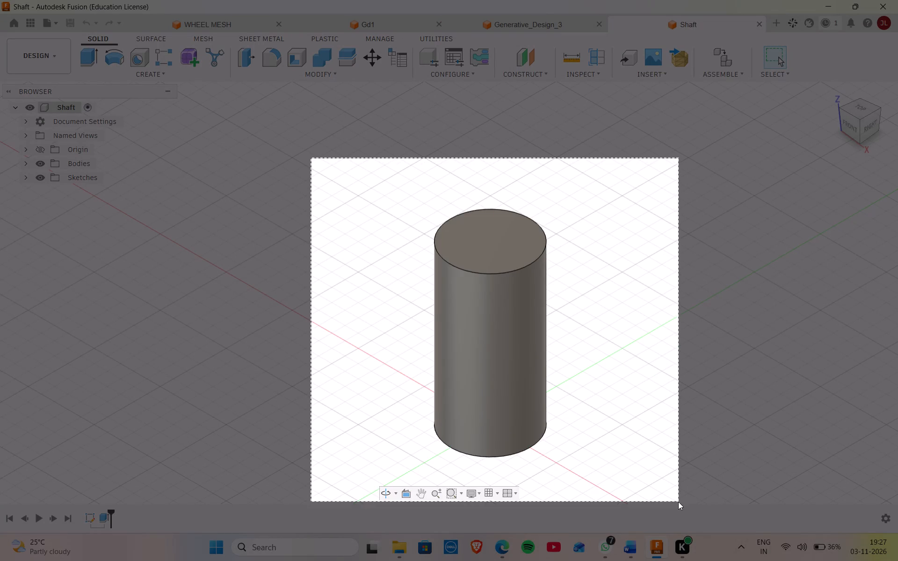
drag(678, 502, 687, 510)
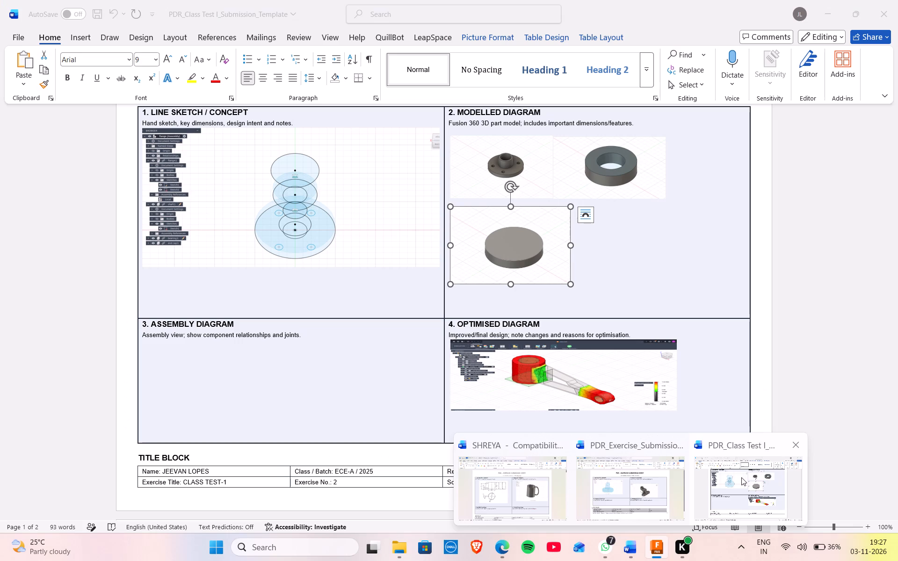
Return to the PDR_Class Test I submission document in Word and paste the shaft snip after the disc image in the Modelled Diagram cell.
click(741, 477)
click(600, 220)
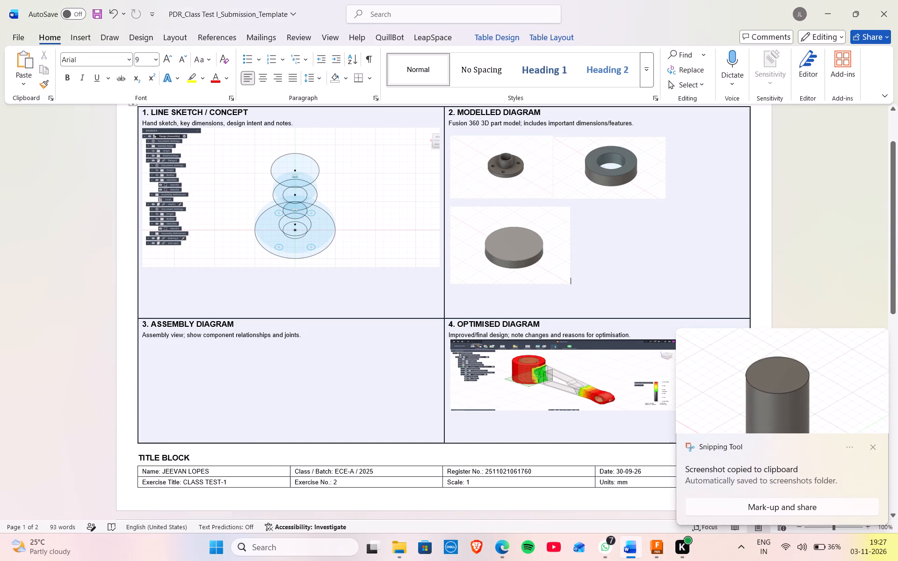
key(ctrl+v)
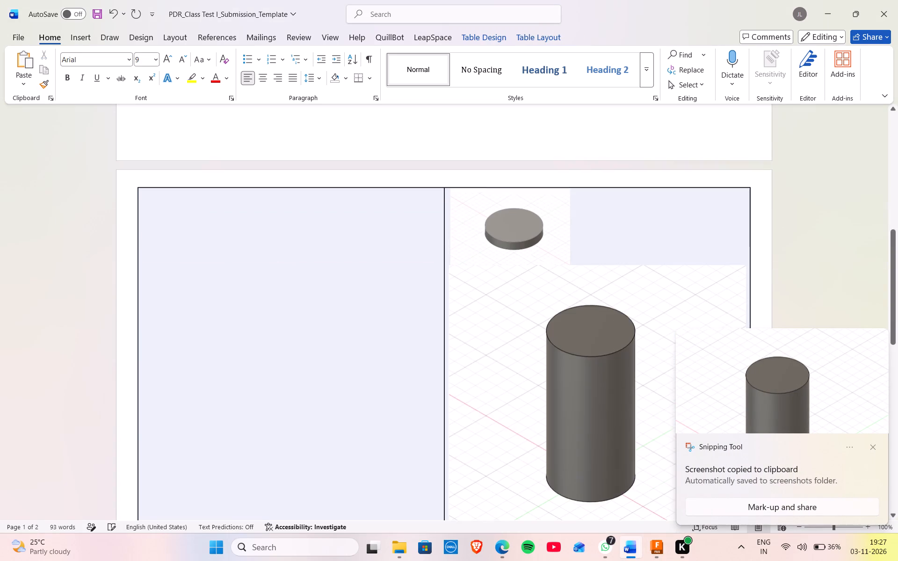
Shrink the shaft image to about 3.67 cm high by 3.93 cm wide so it fits beside the disc image.
click(472, 235)
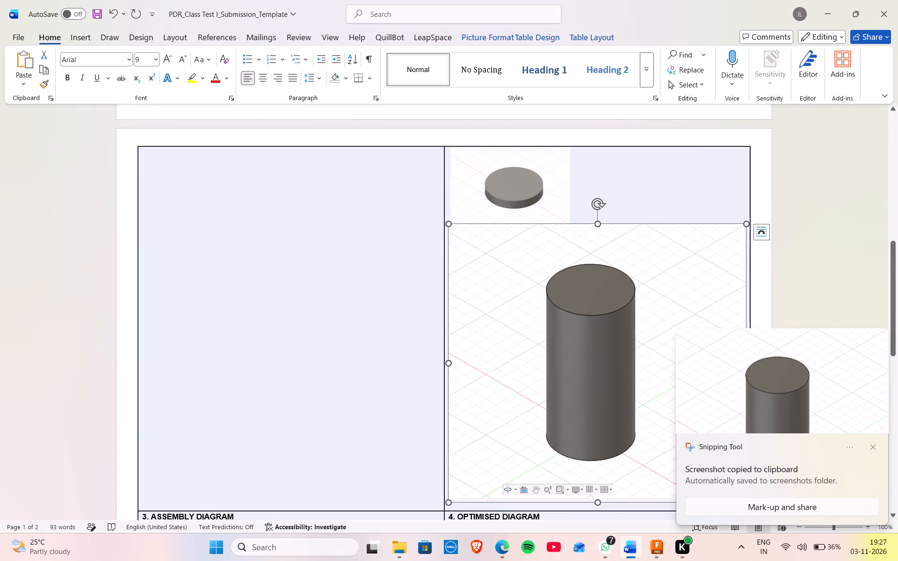
drag(448, 222, 662, 426)
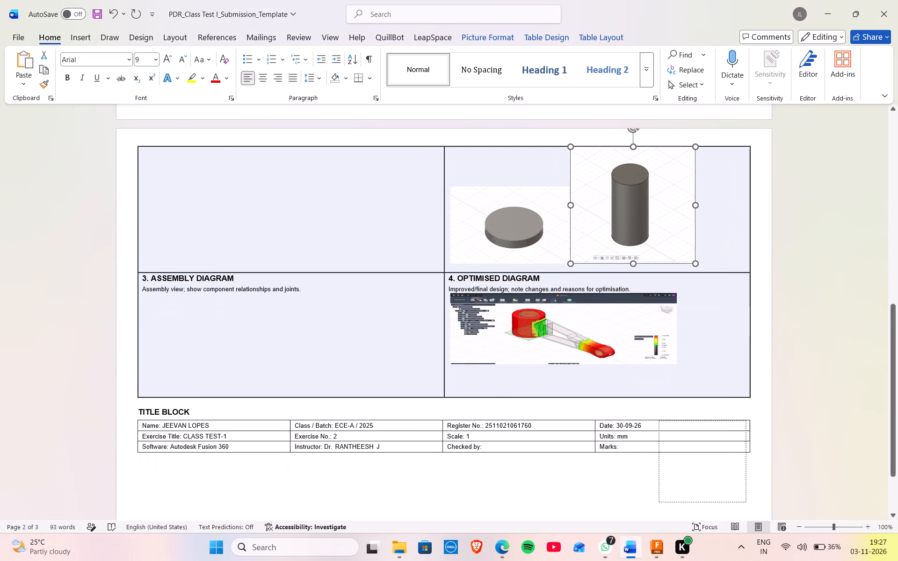
drag(662, 426, 785, 418)
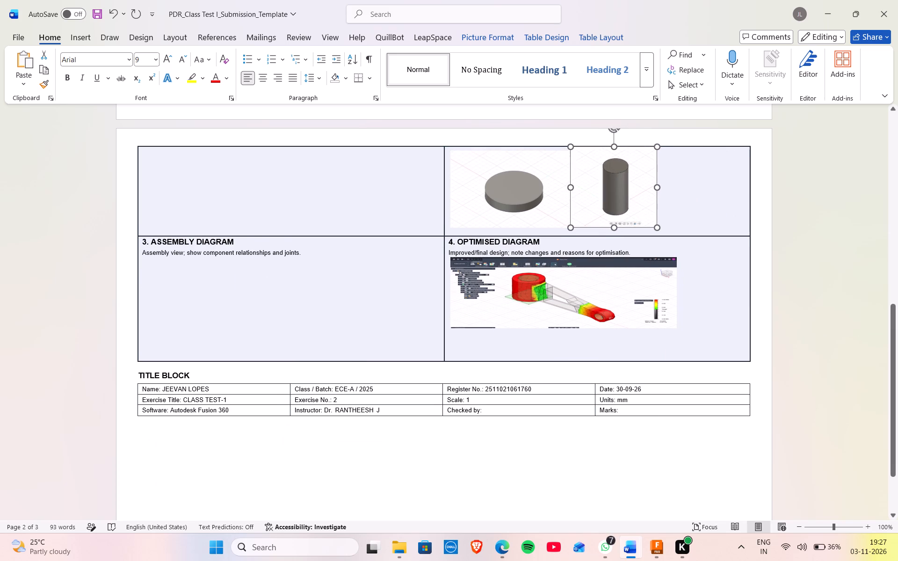
drag(785, 418, 816, 435)
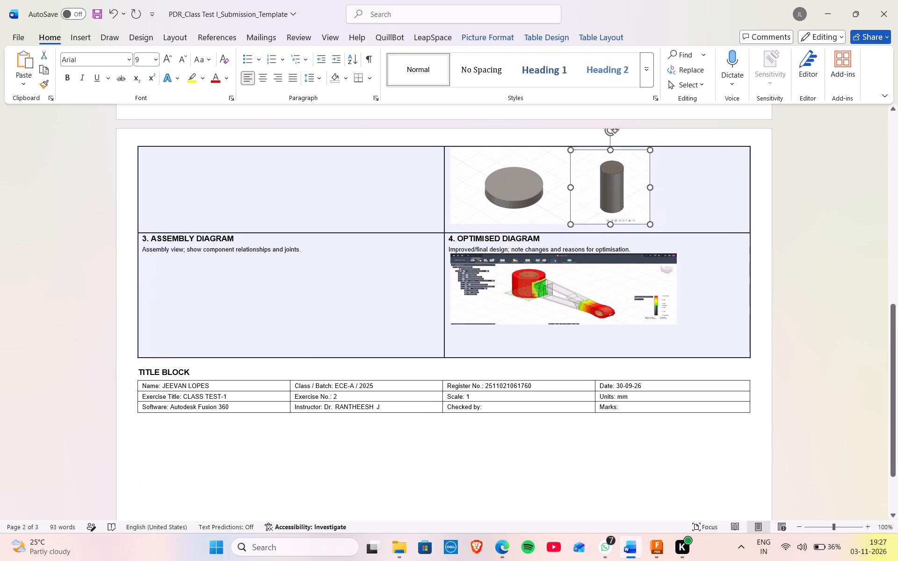
drag(816, 435, 831, 432)
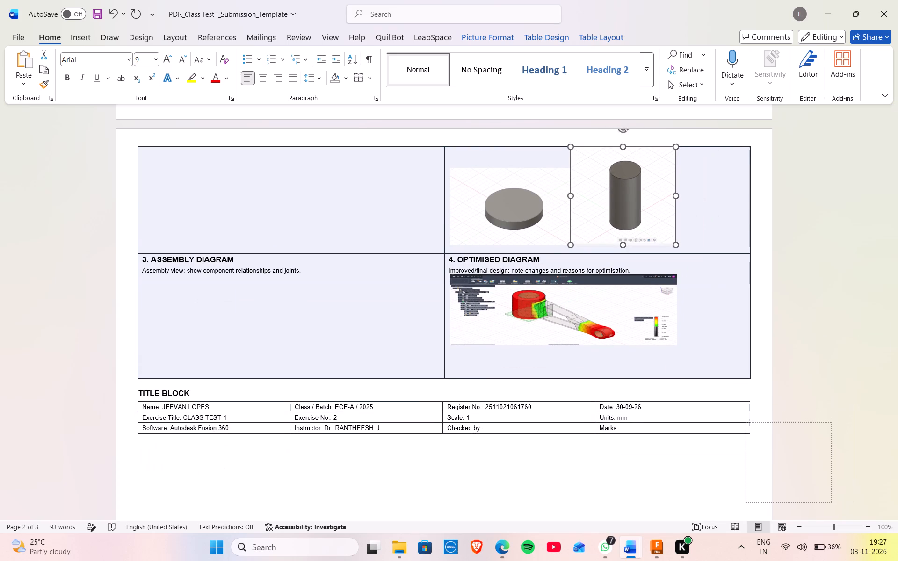
drag(831, 432, 831, 432)
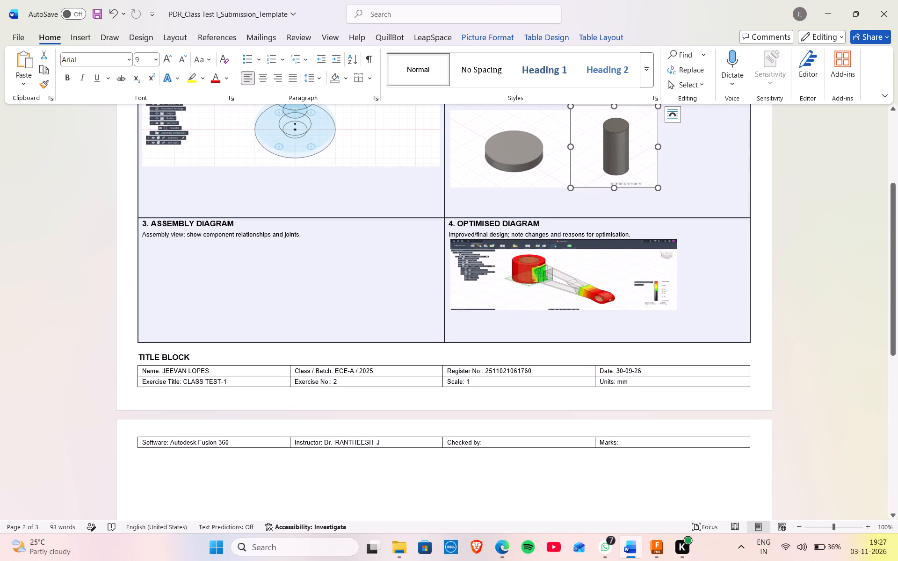
Move the disc image up so it sits directly beneath the flange image.
scroll(780, 388, up, 2)
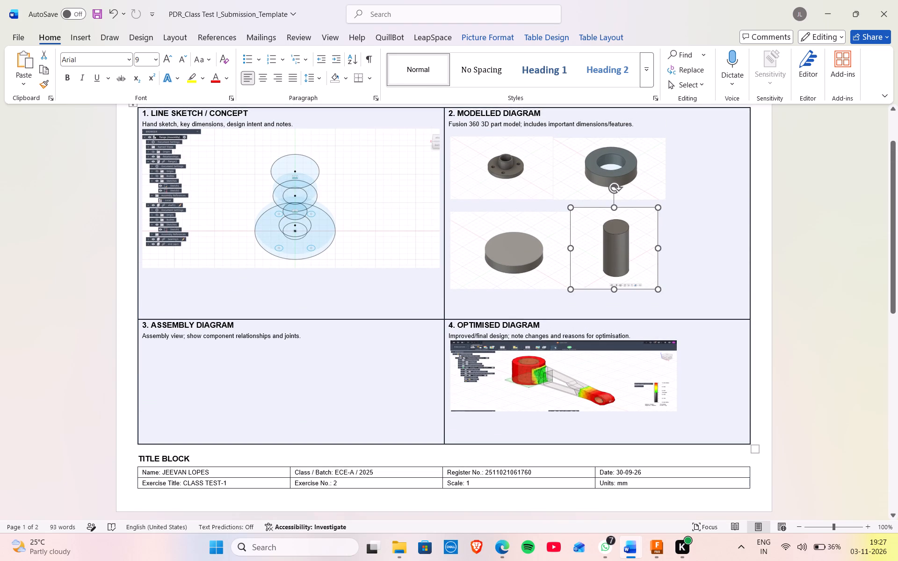
click(527, 213)
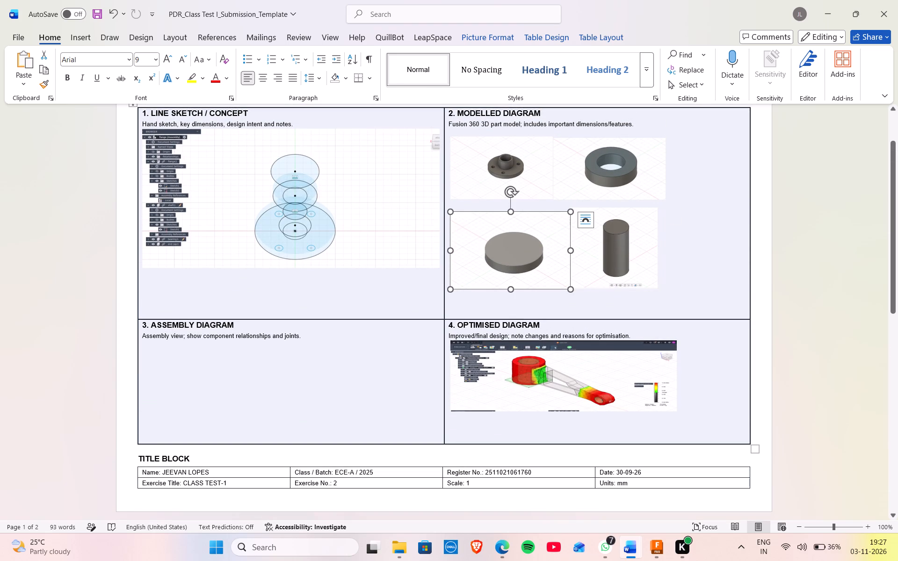
drag(527, 213, 528, 205)
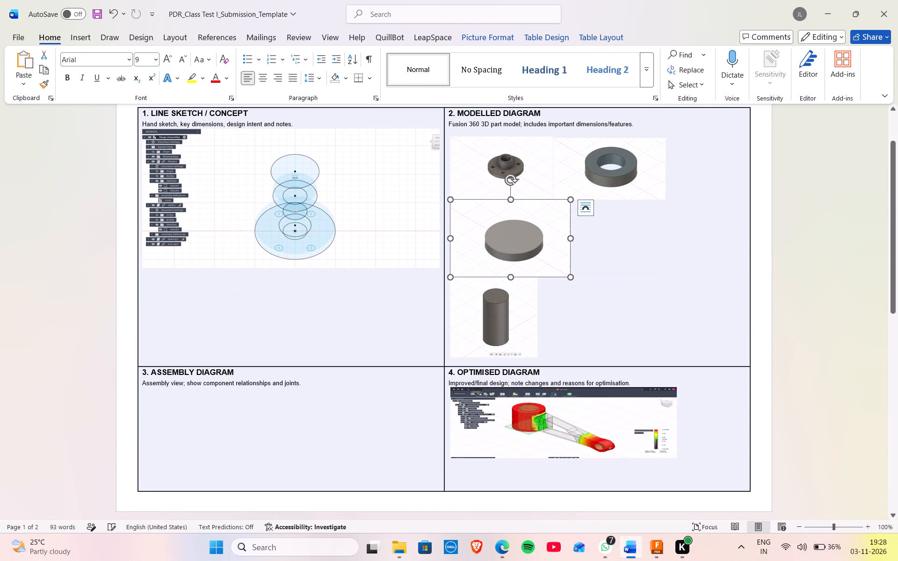
Move the shaft image back up onto the disc image's row, directly beside the disc.
click(497, 330)
drag(497, 330, 618, 270)
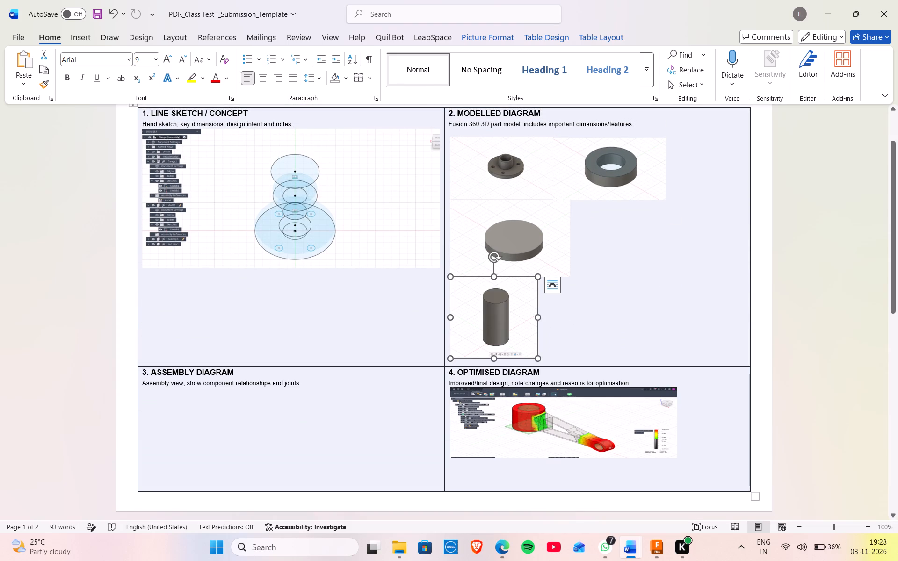
drag(618, 270, 637, 228)
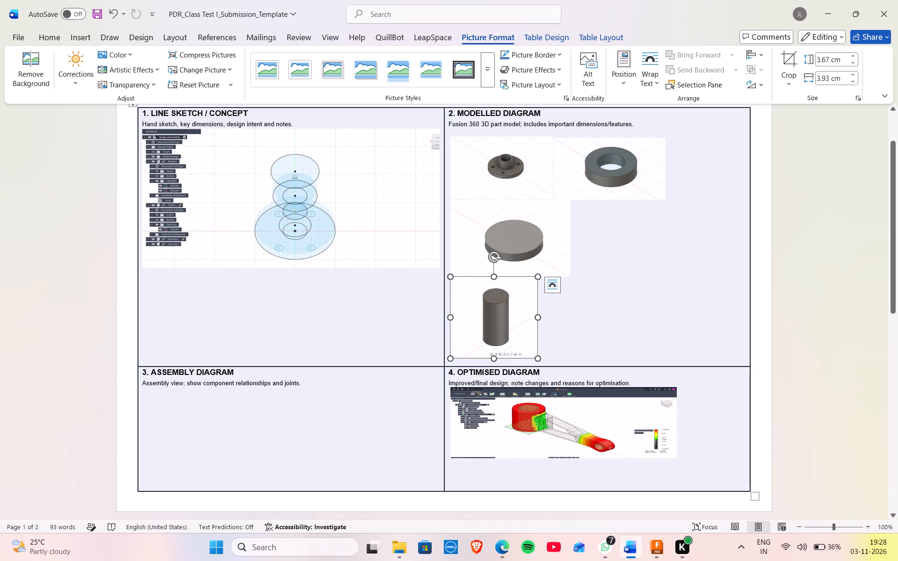
drag(531, 314, 608, 238)
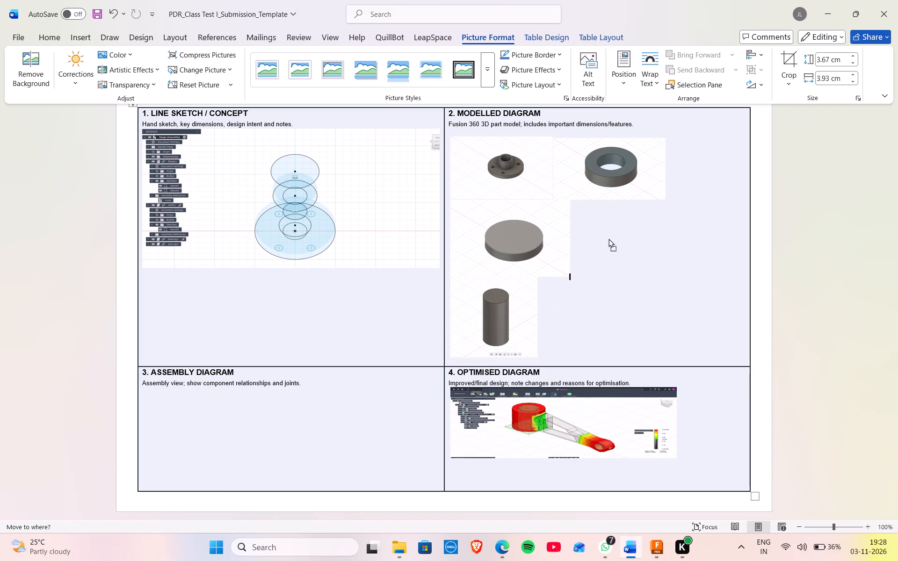
drag(608, 238, 616, 230)
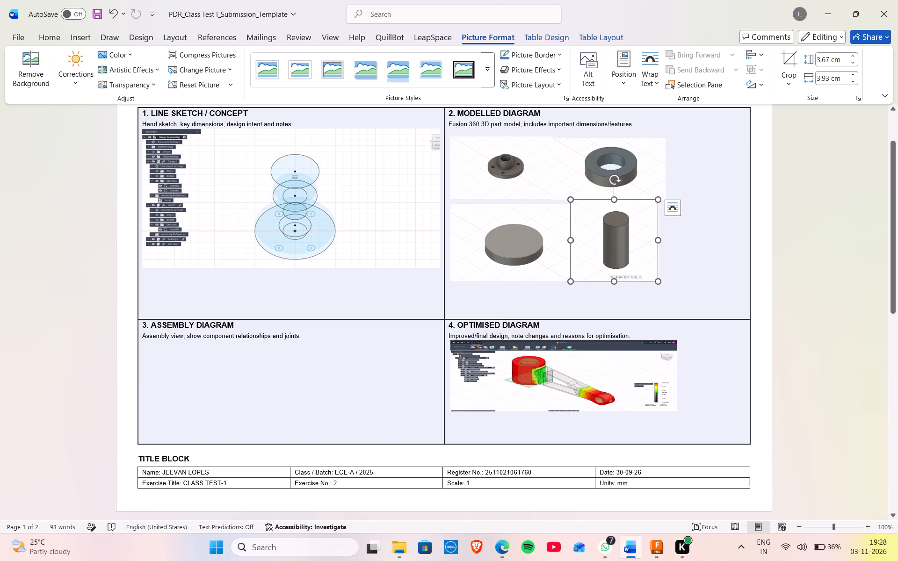
Reduce only the shaft image's height to about 3.41 cm, keeping its width.
drag(616, 282, 617, 268)
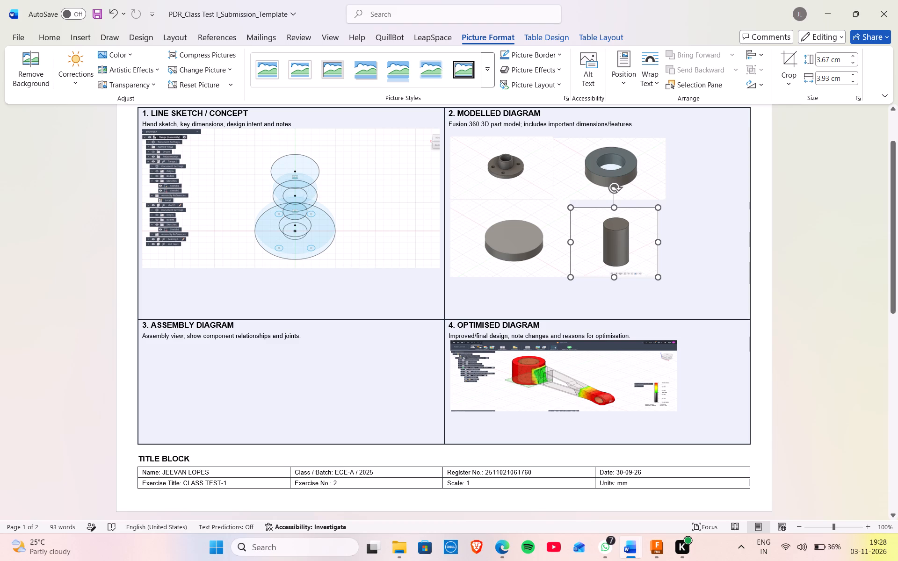
drag(617, 268, 616, 275)
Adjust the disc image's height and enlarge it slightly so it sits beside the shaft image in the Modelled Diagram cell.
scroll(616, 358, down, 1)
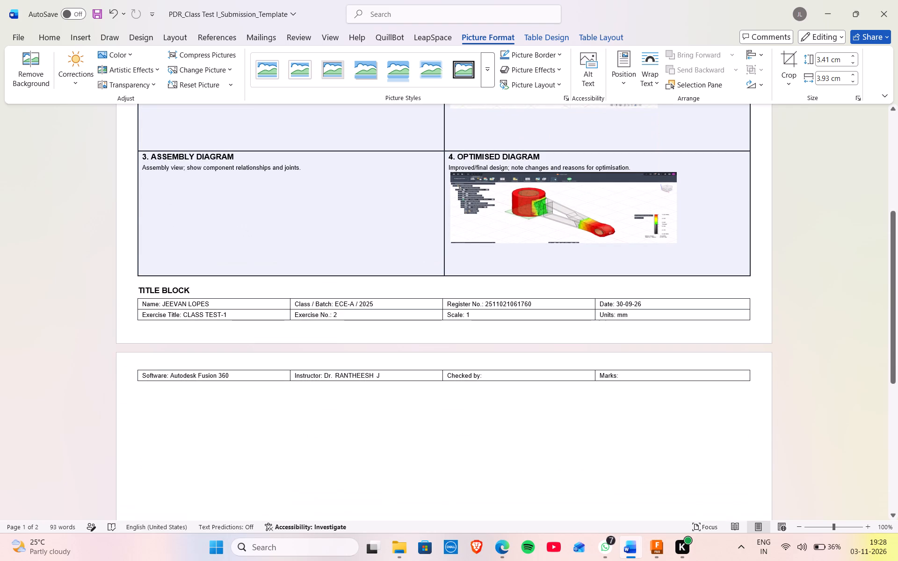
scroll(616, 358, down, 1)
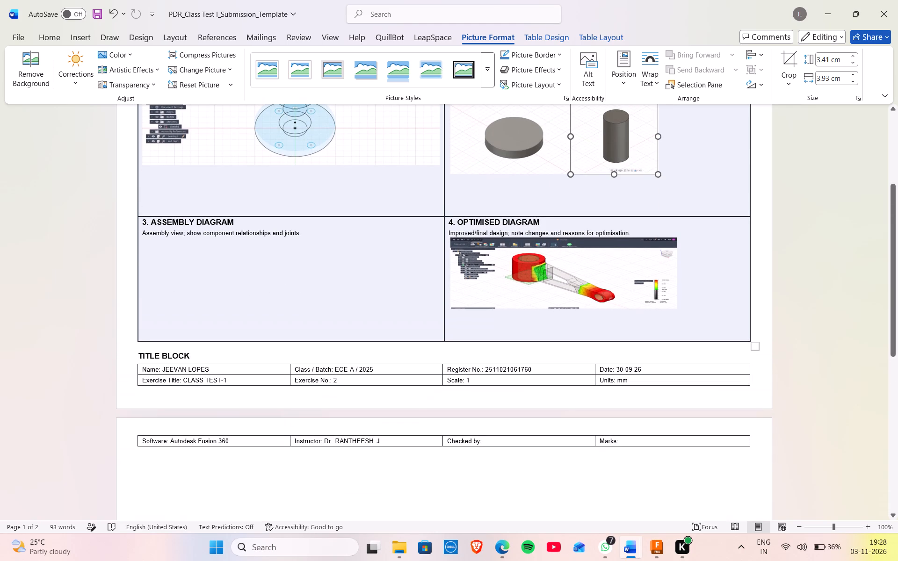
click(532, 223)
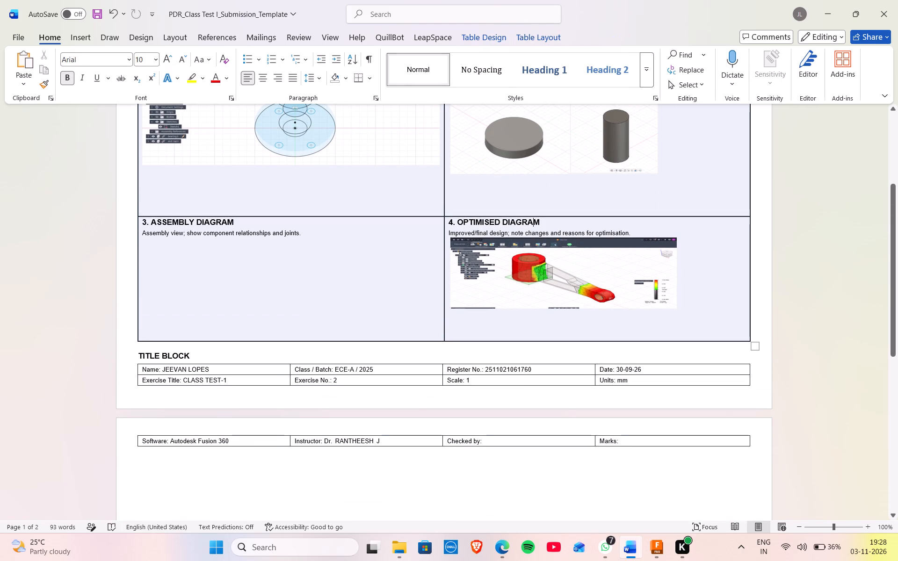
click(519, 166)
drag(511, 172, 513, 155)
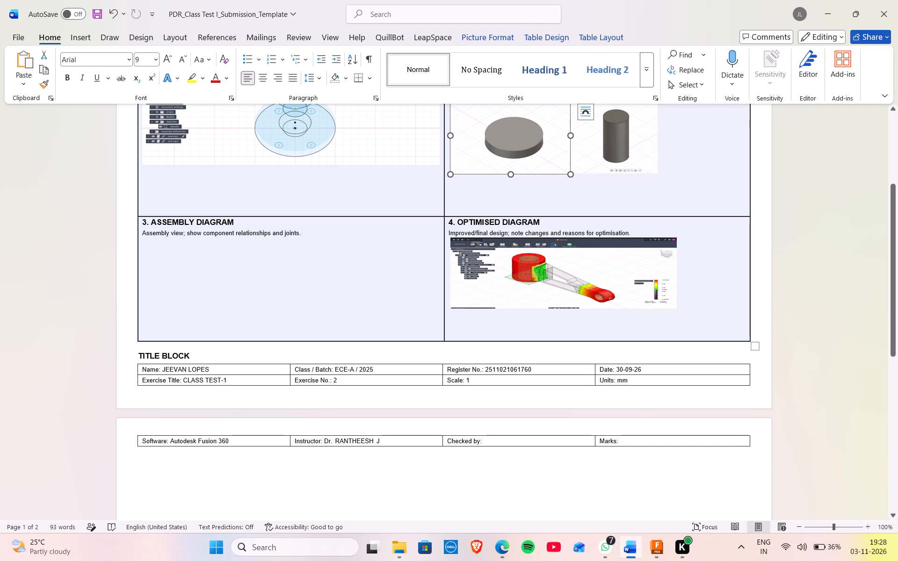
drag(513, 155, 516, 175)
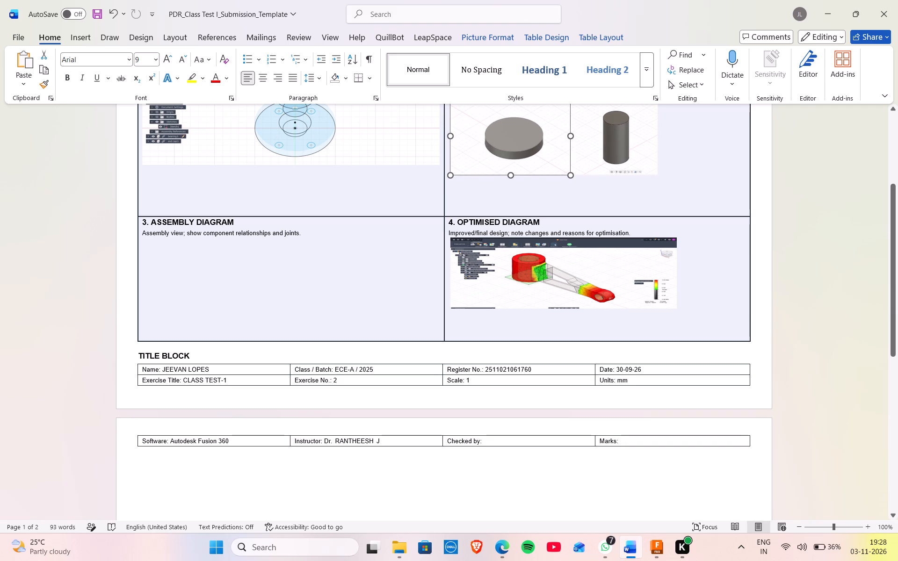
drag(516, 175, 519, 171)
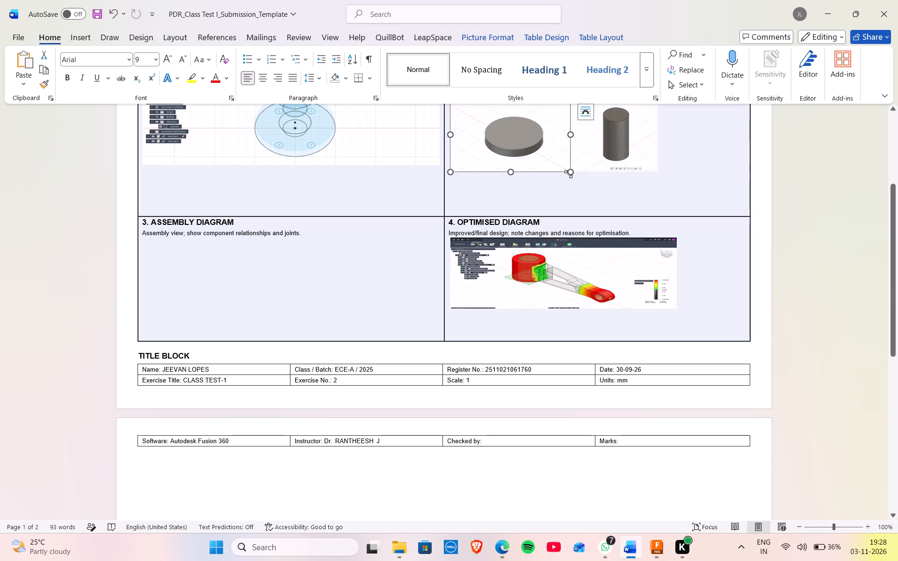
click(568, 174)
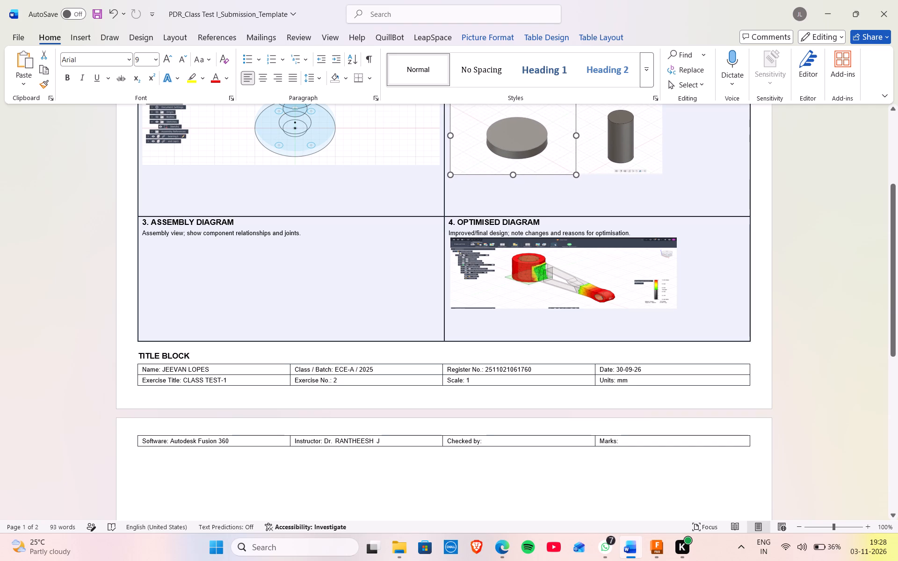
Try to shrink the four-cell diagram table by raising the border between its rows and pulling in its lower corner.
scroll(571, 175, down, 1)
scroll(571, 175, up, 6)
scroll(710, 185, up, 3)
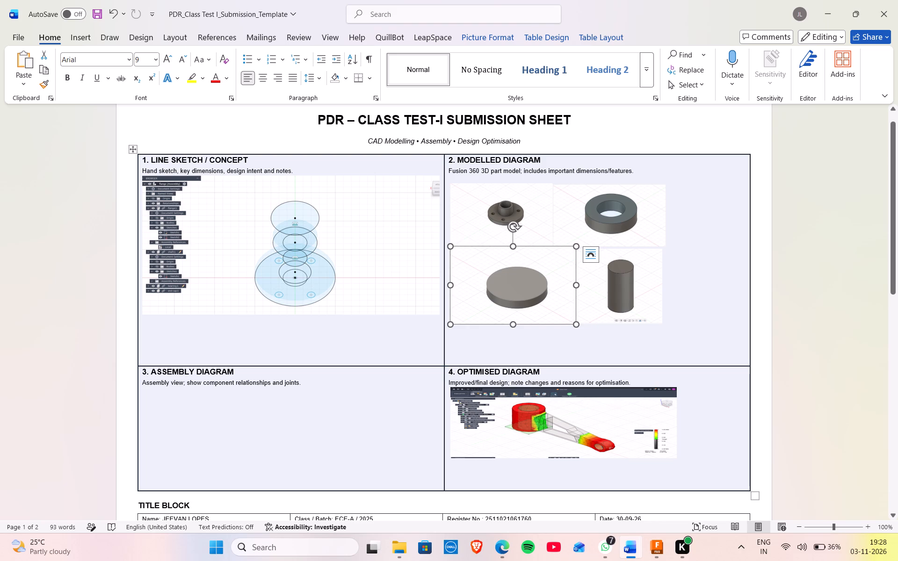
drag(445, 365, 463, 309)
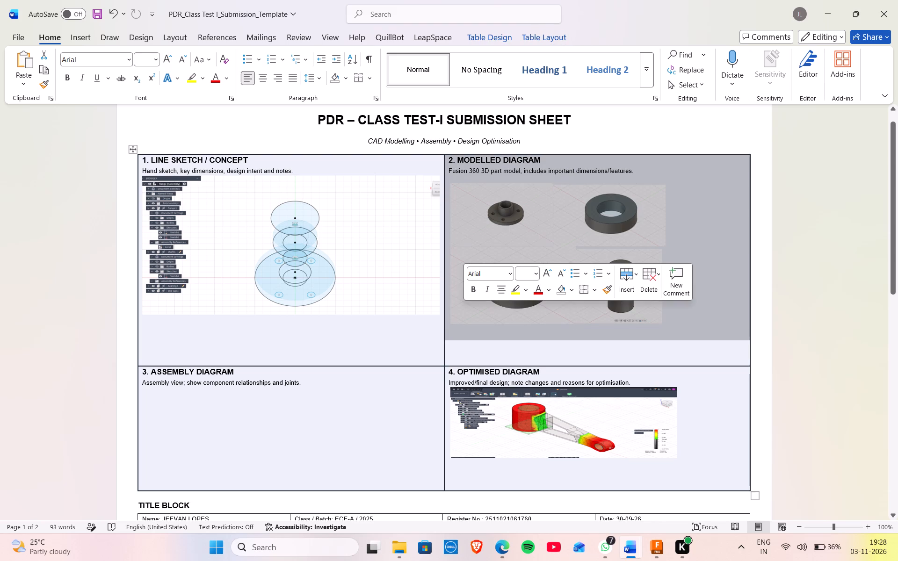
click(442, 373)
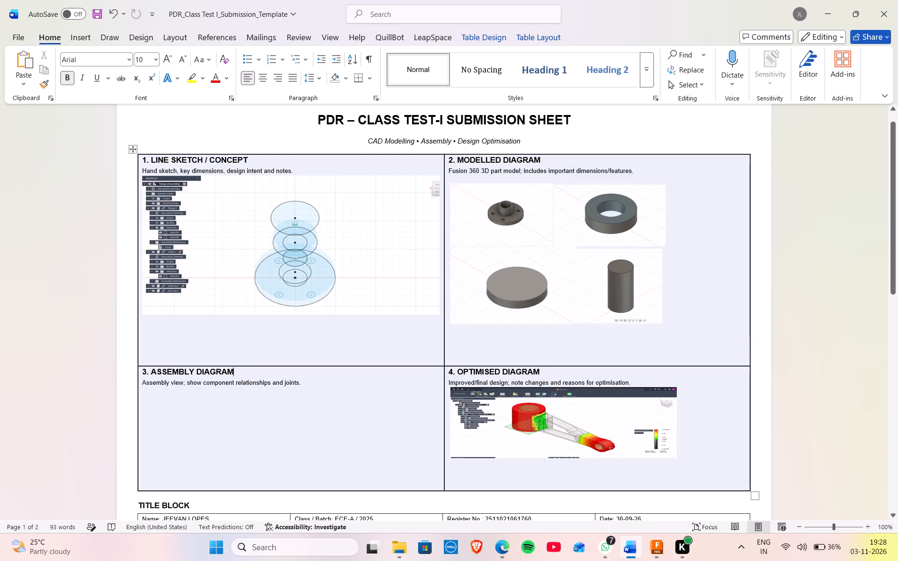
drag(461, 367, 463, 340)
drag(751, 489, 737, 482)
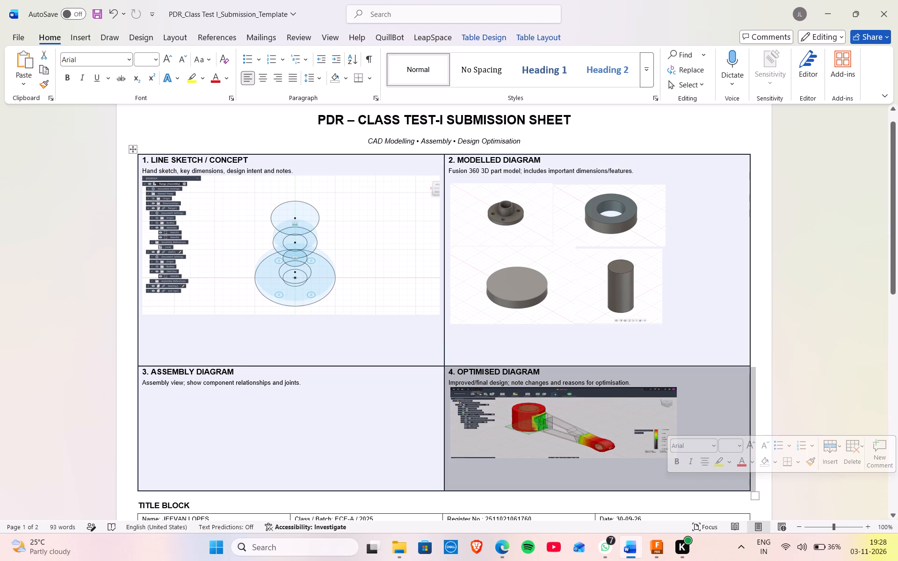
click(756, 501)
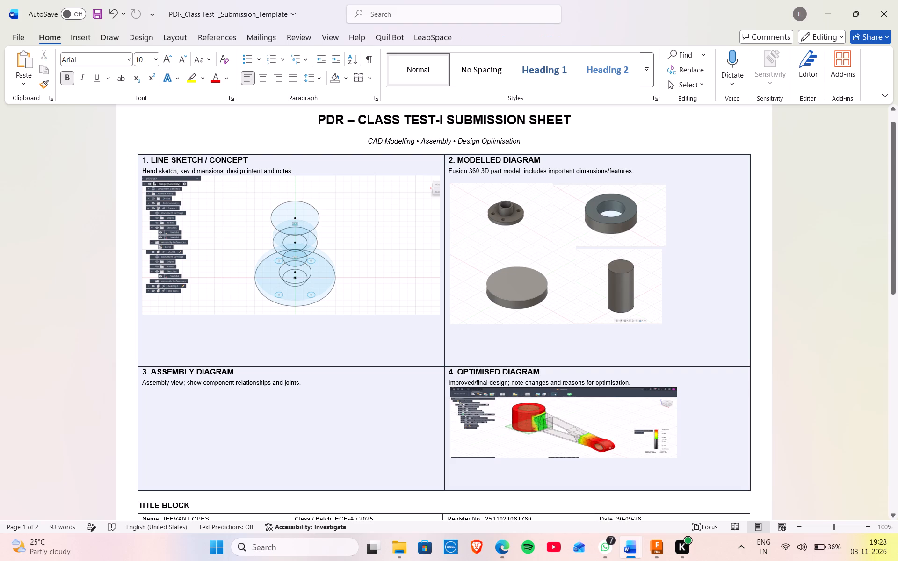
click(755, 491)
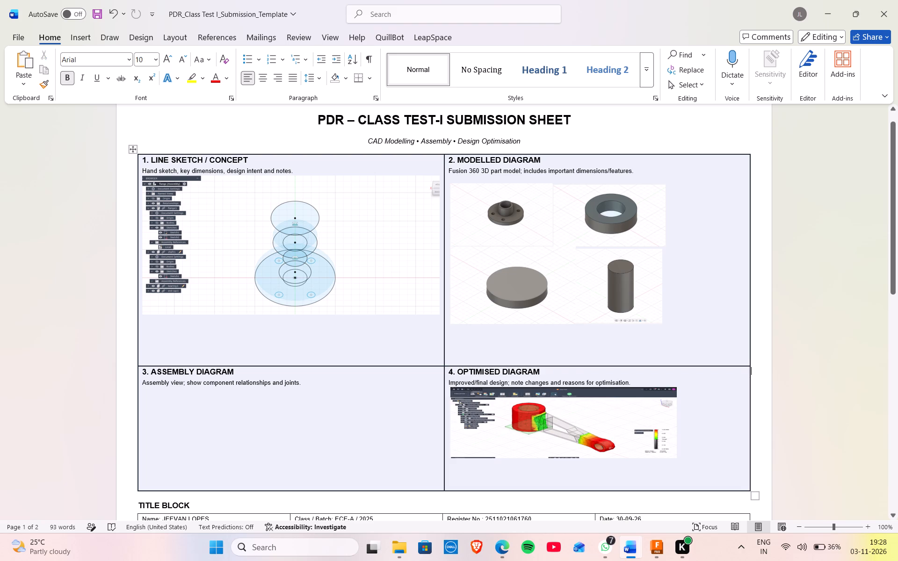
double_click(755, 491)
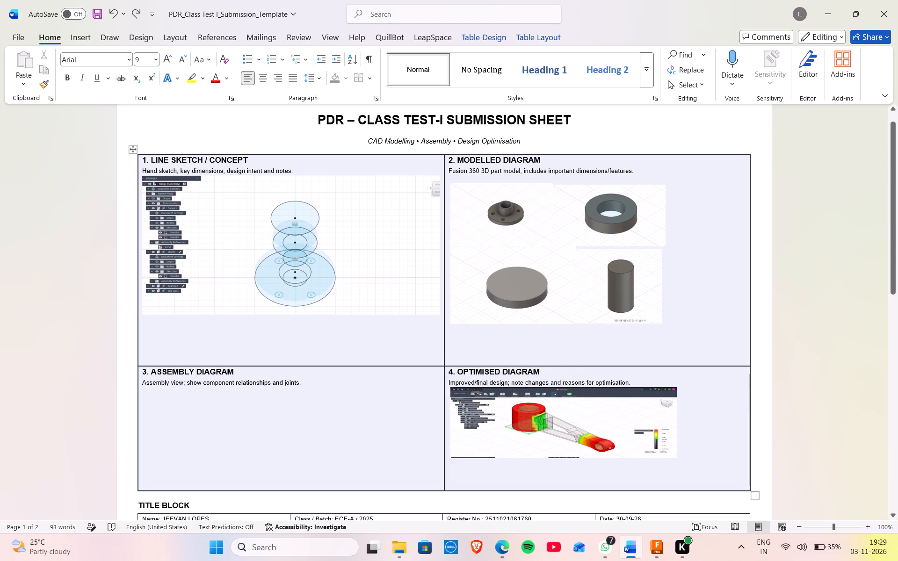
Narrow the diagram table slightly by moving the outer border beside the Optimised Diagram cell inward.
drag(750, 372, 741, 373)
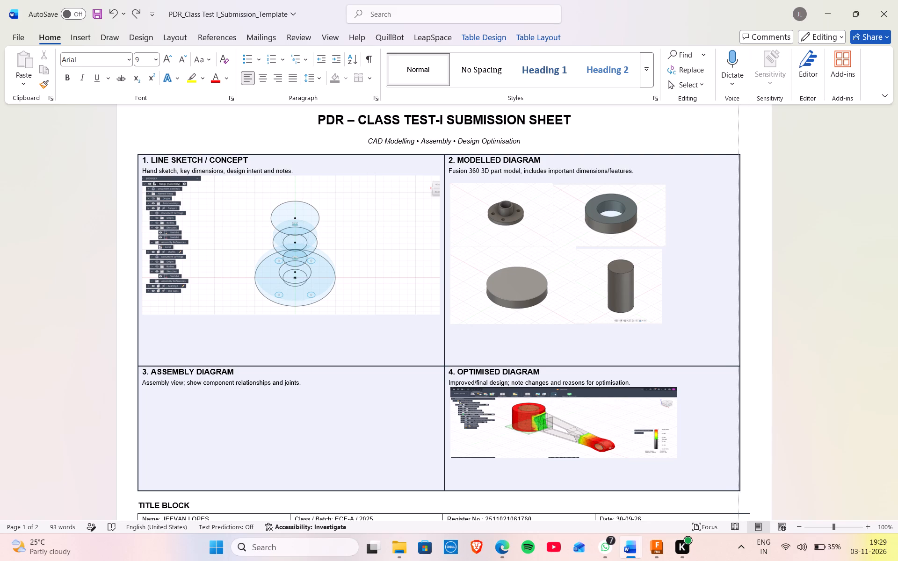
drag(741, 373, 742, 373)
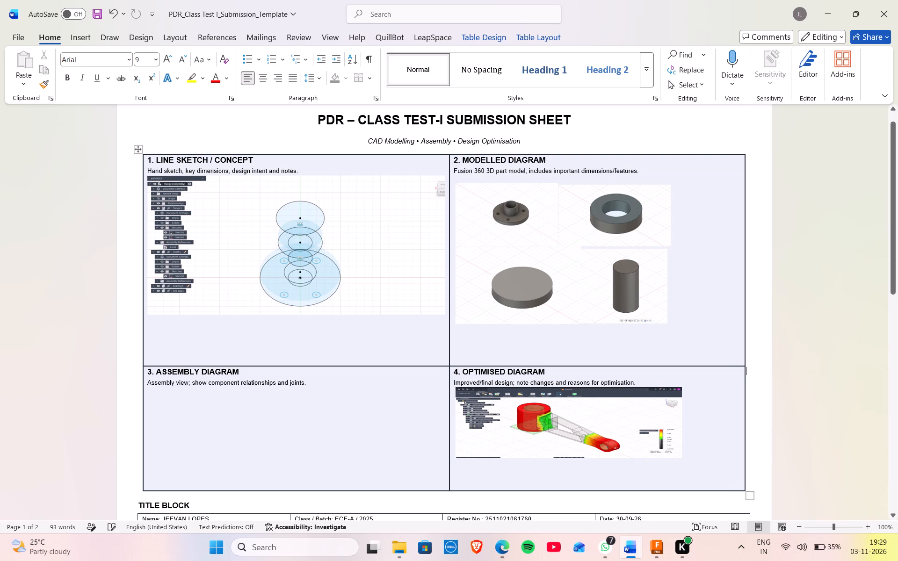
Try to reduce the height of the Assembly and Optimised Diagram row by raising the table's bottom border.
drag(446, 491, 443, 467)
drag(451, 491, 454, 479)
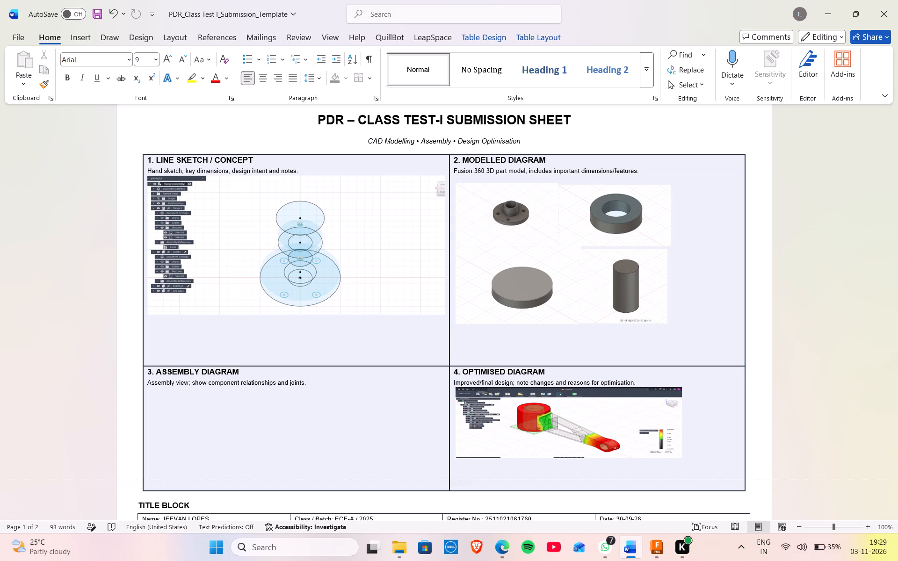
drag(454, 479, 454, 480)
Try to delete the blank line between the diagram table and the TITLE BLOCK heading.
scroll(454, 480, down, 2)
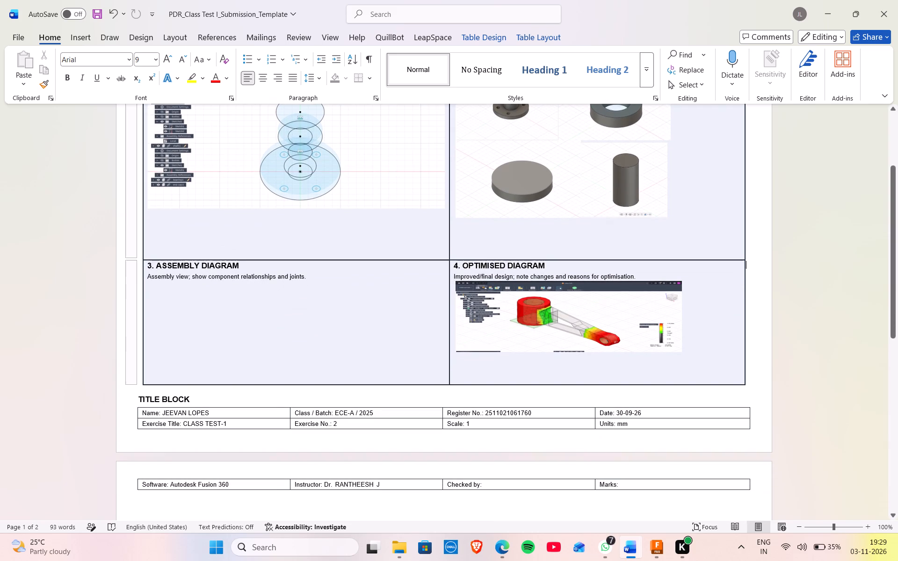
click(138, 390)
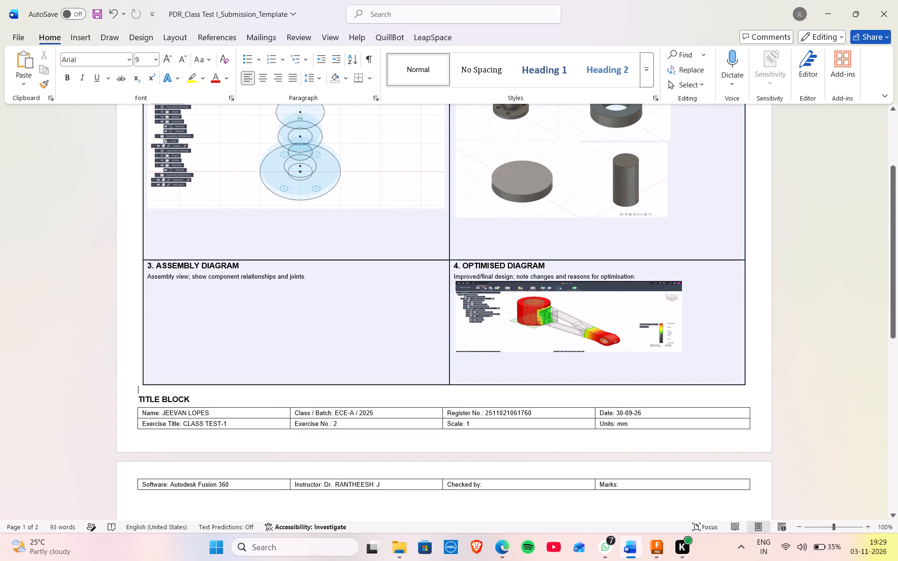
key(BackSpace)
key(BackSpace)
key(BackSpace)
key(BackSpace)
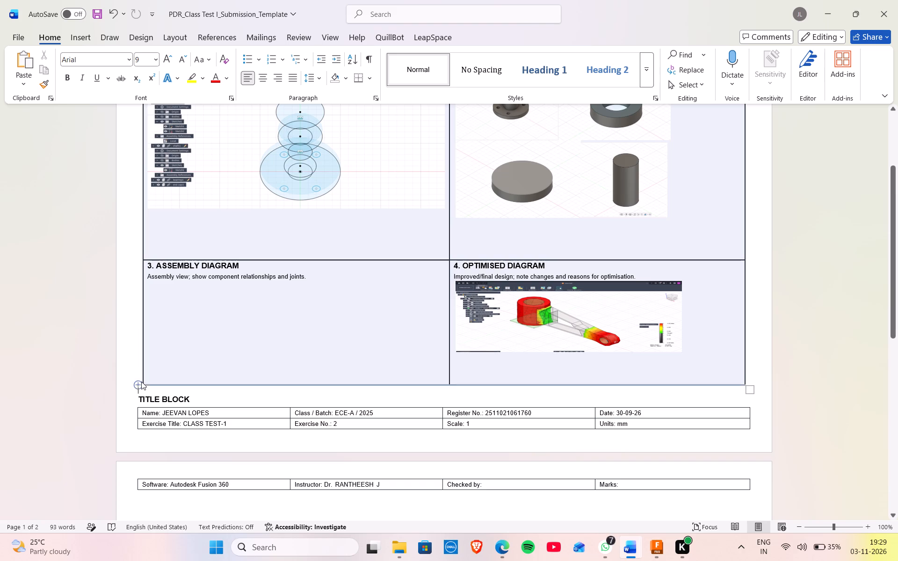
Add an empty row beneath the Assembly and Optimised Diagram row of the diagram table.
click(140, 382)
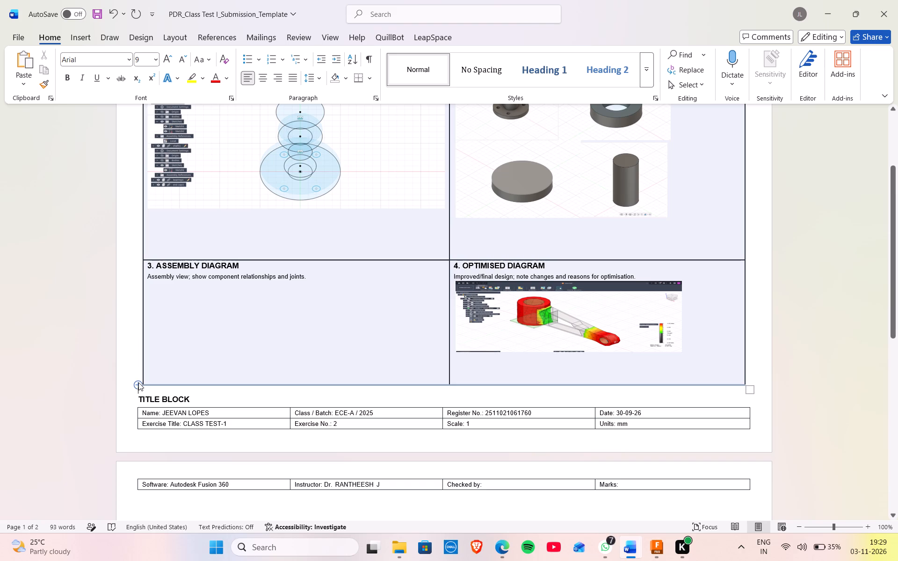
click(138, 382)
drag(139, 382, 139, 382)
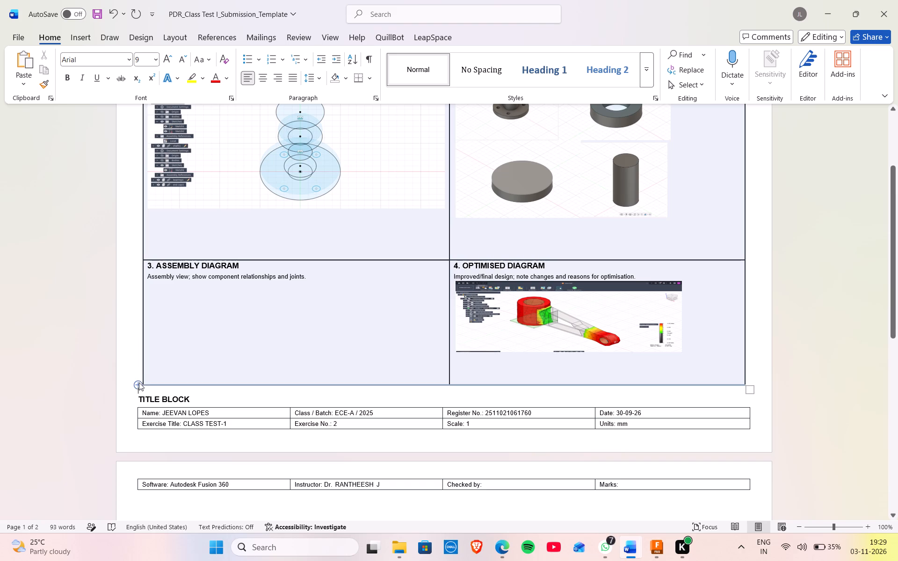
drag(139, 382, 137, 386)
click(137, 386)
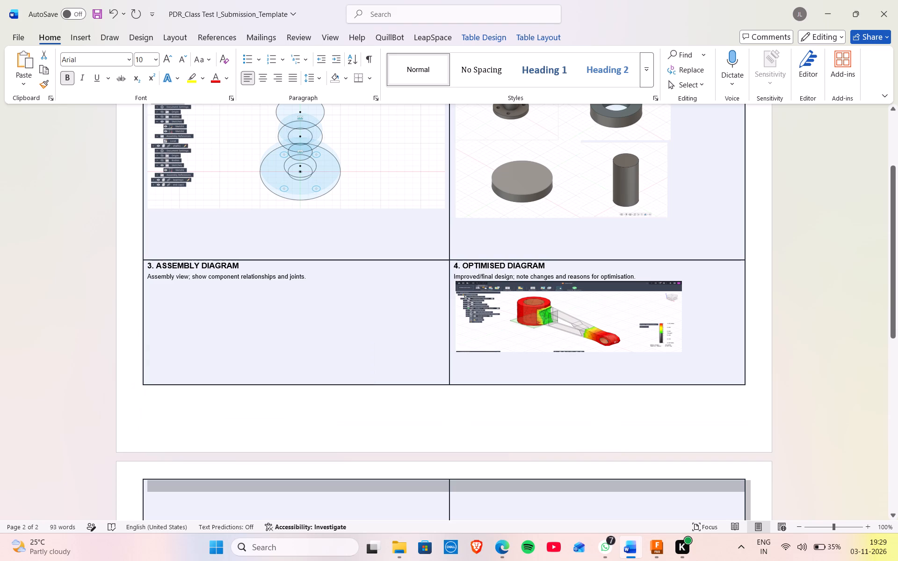
Undo the table edits and the disc and shaft image changes, back to before the shaft image was inserted.
key(ctrl+z)
key(ctrl+z)
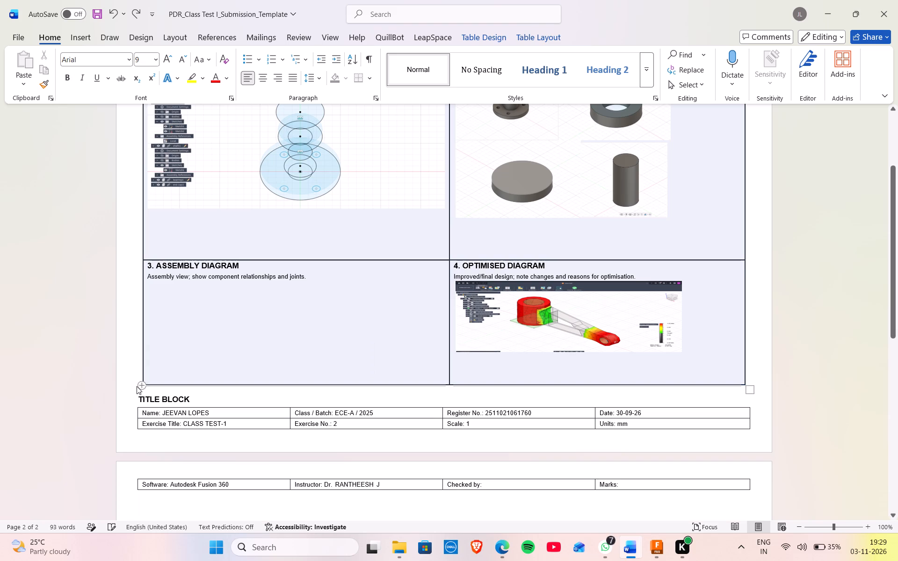
key(ctrl+z)
key(ctrl+z)
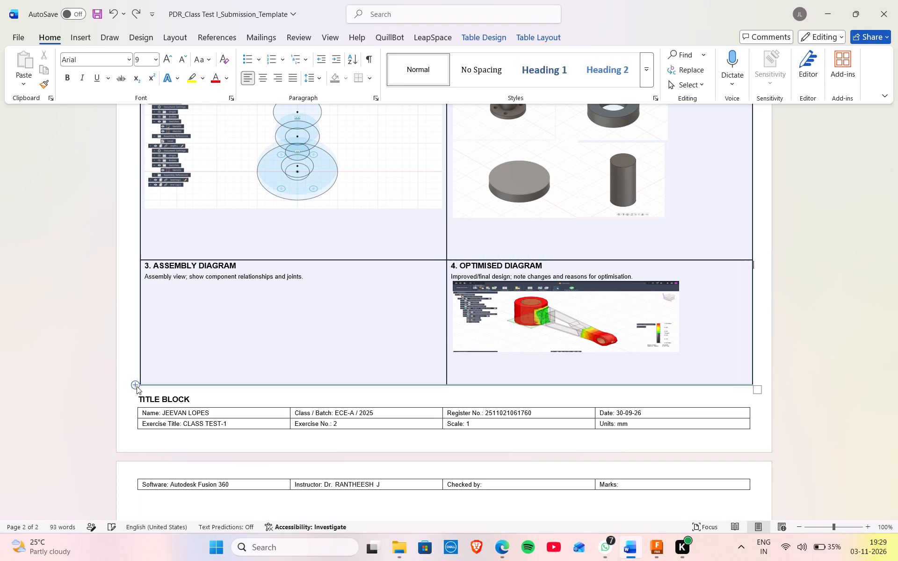
key(ctrl+z)
key(ctrl+z)
key(ctrl+z)
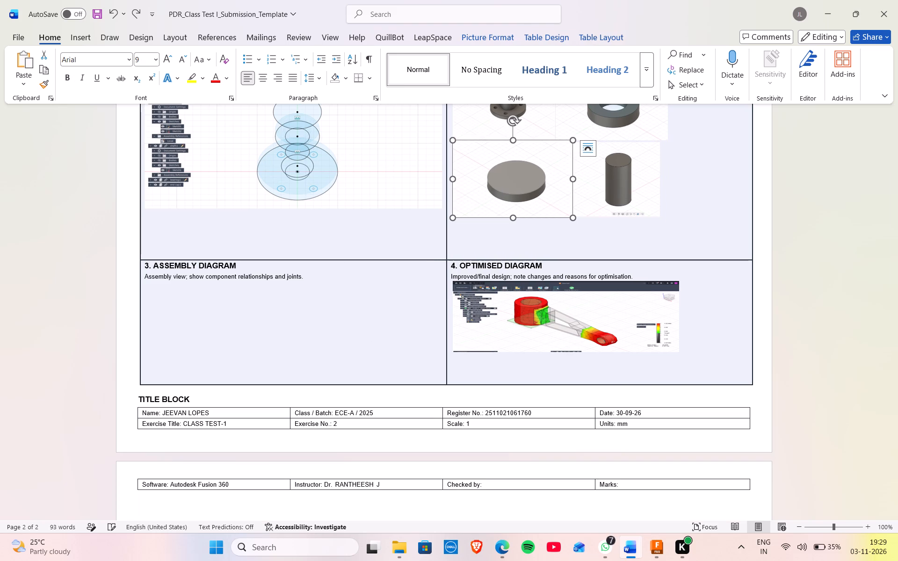
key(ctrl+z)
key(ctrl+z)
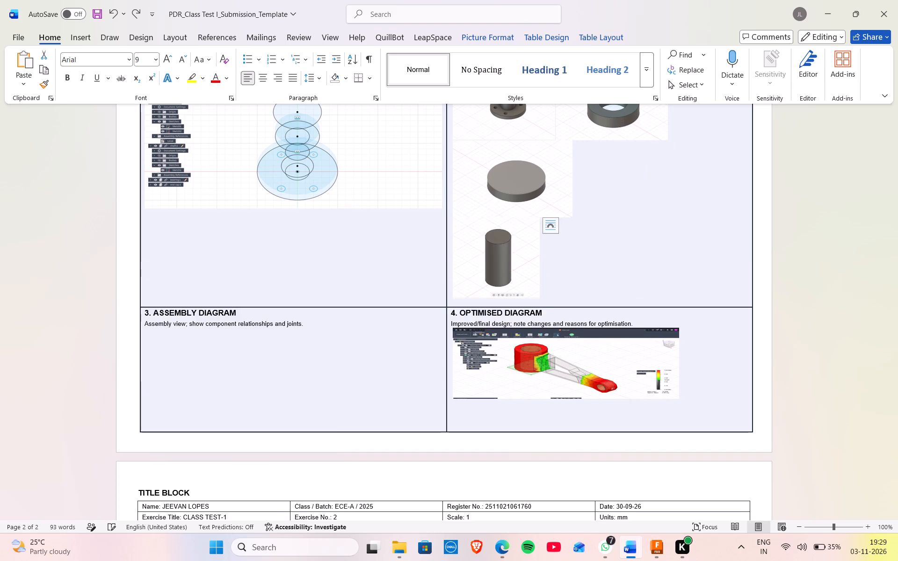
key(ctrl+z)
key(ctrl+z)
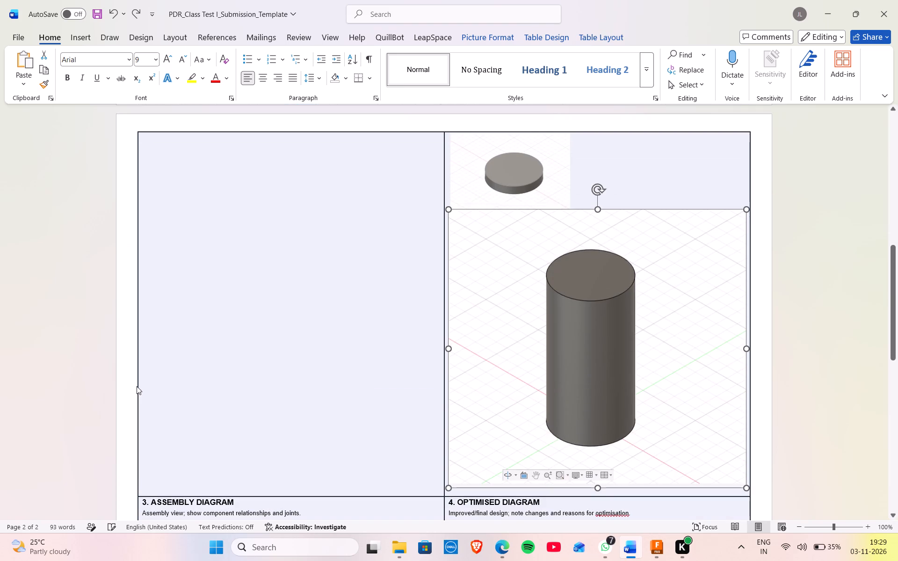
key(ctrl+z)
Move the disc image up into the flange image's row, directly beside the flange and ahead of the ring image.
scroll(137, 386, up, 1)
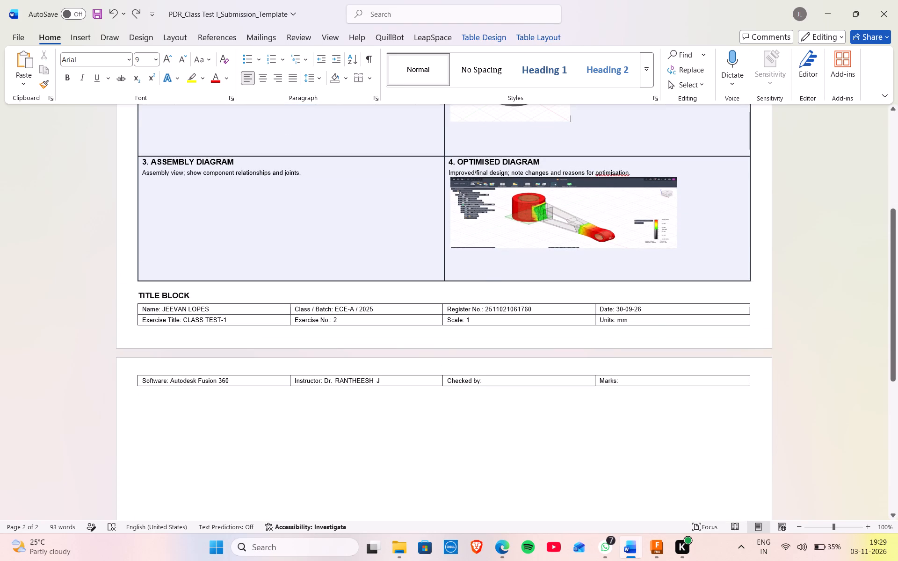
scroll(137, 386, up, 1)
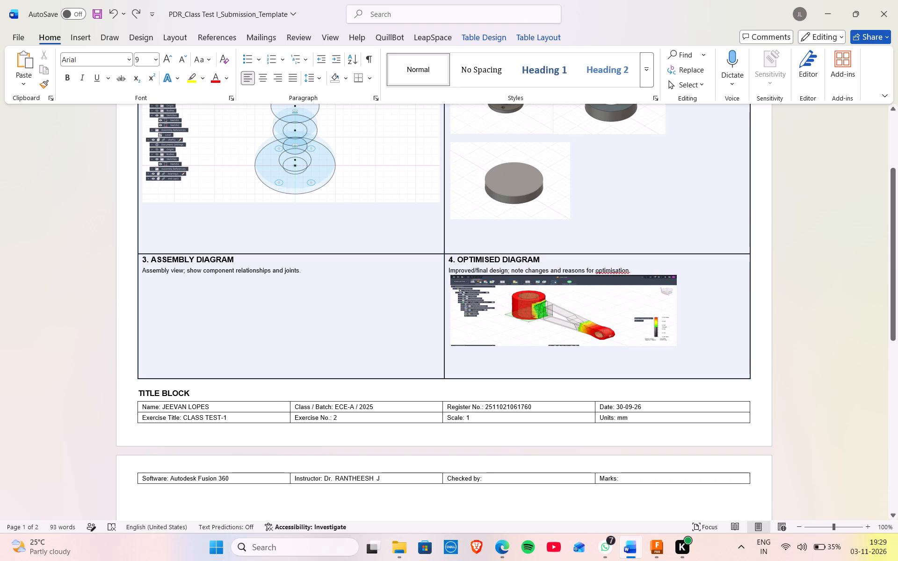
drag(508, 187, 510, 146)
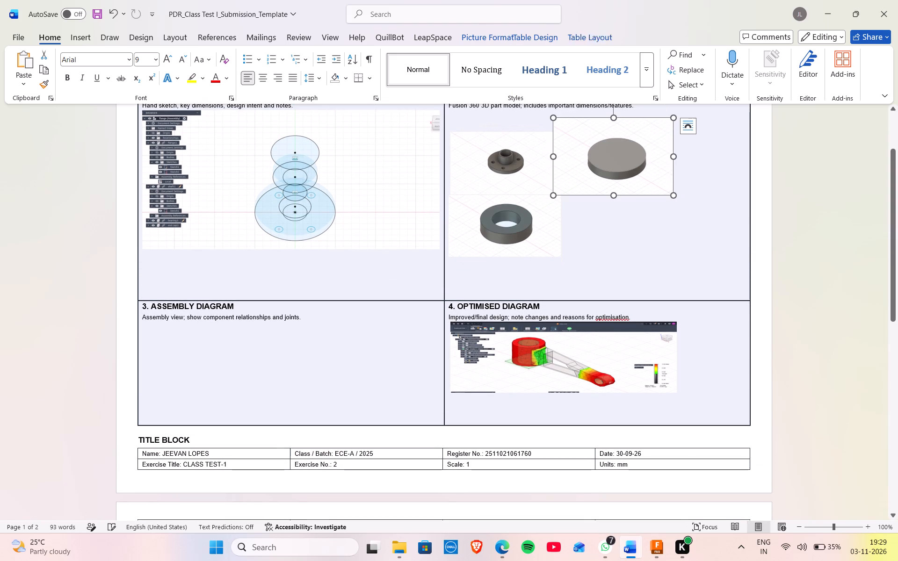
Reposition the flange and disc images in the Modelled Diagram cell so they sit side by side above the ring image.
scroll(510, 146, down, 1)
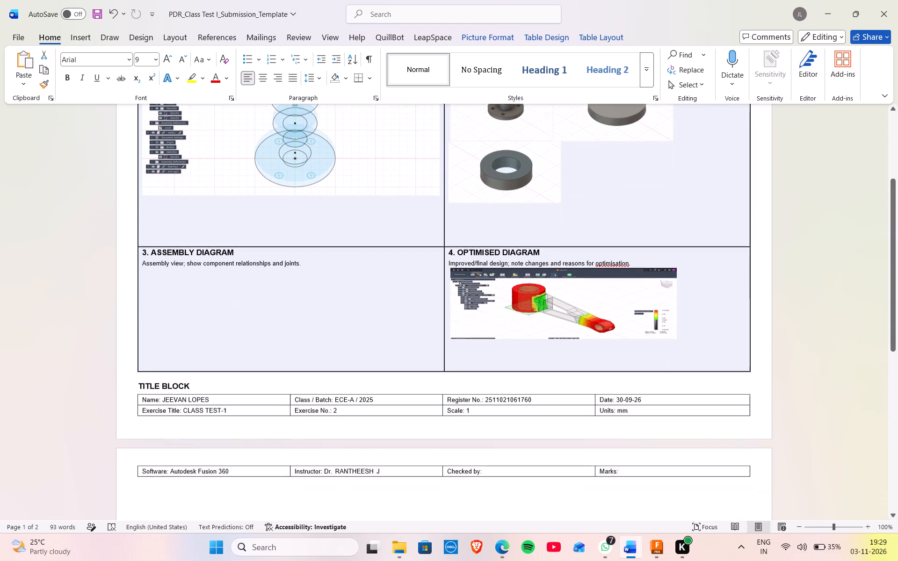
scroll(510, 146, down, 1)
scroll(510, 146, up, 3)
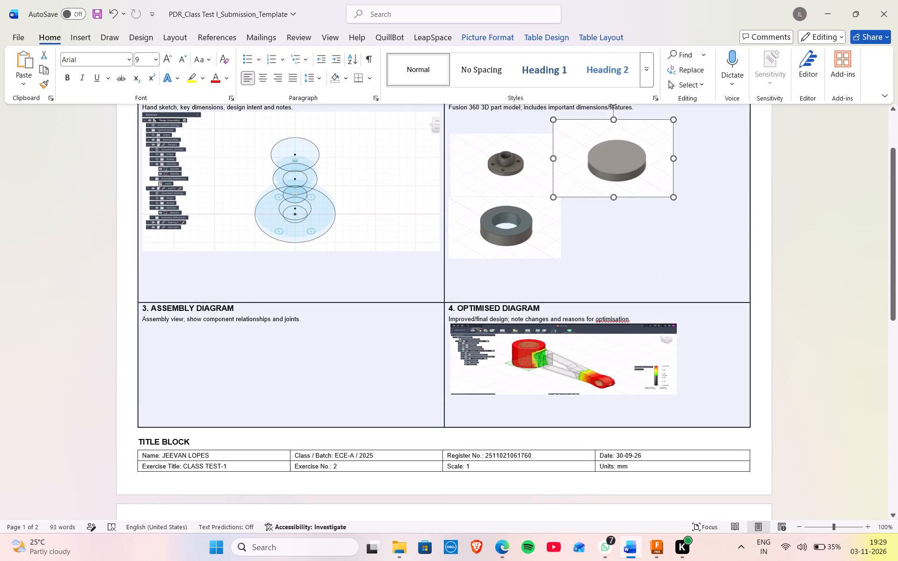
drag(505, 150, 491, 122)
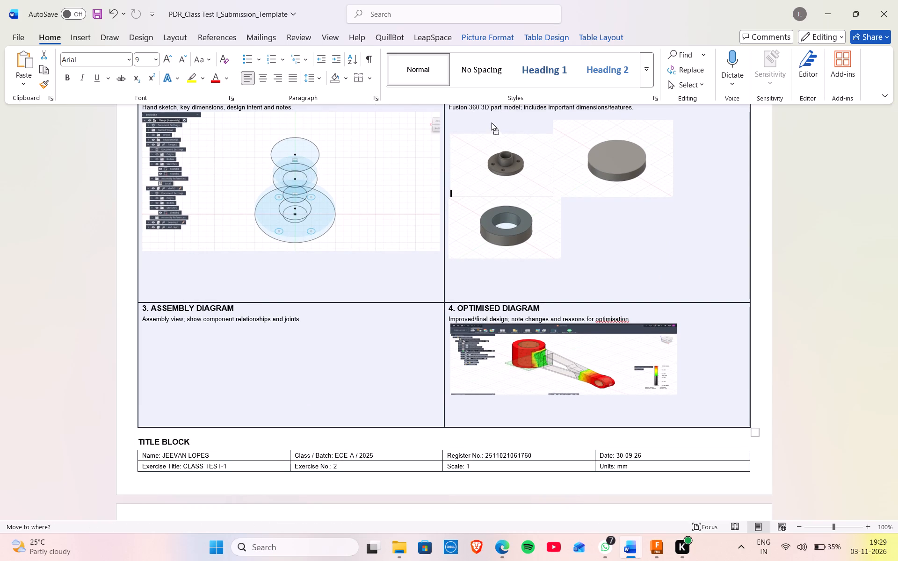
drag(491, 122, 461, 200)
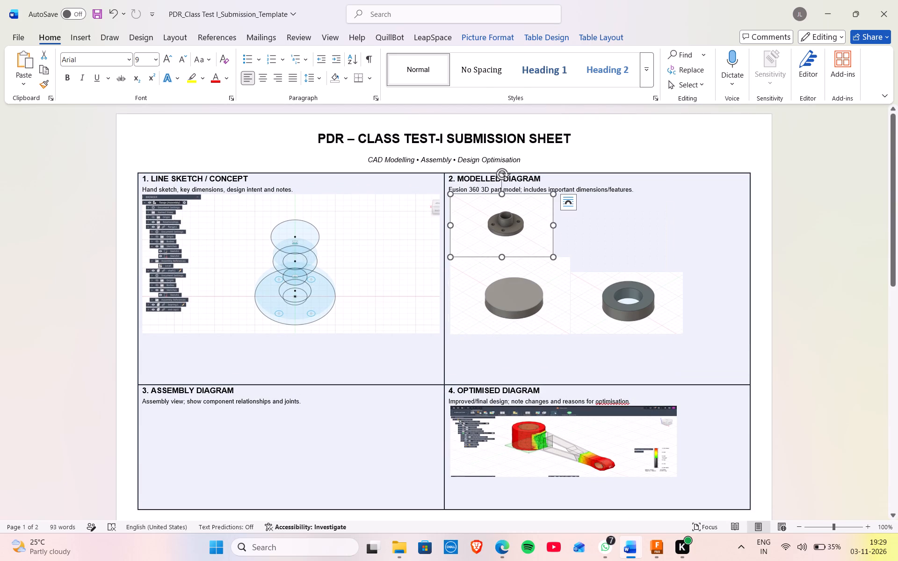
drag(565, 273, 575, 217)
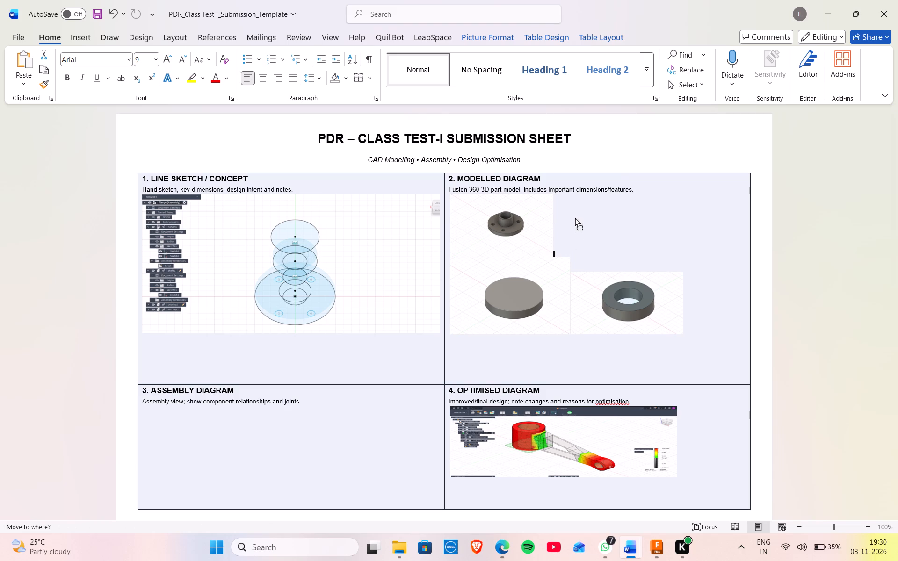
drag(575, 217, 573, 208)
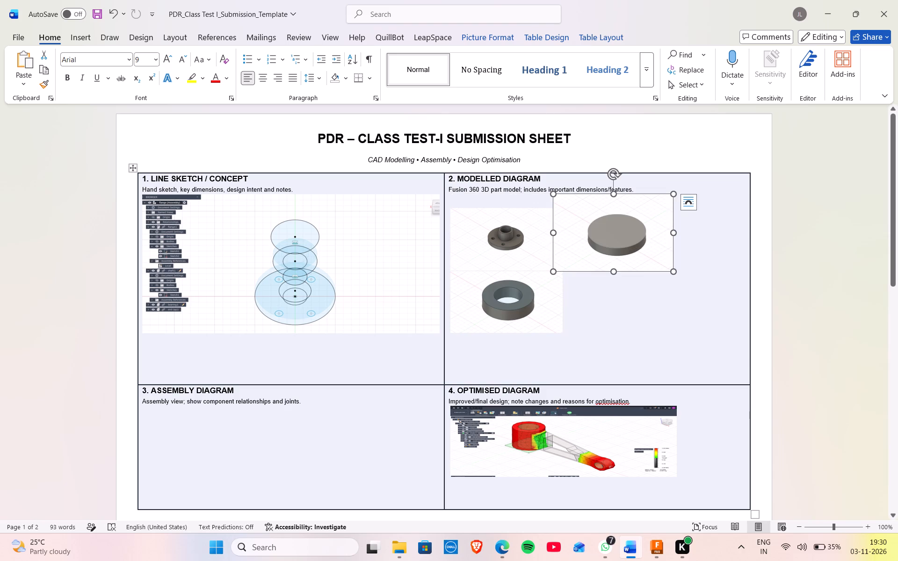
Delete the blank lines beneath the ring image in the Modelled Diagram cell.
click(573, 288)
scroll(583, 305, down, 2)
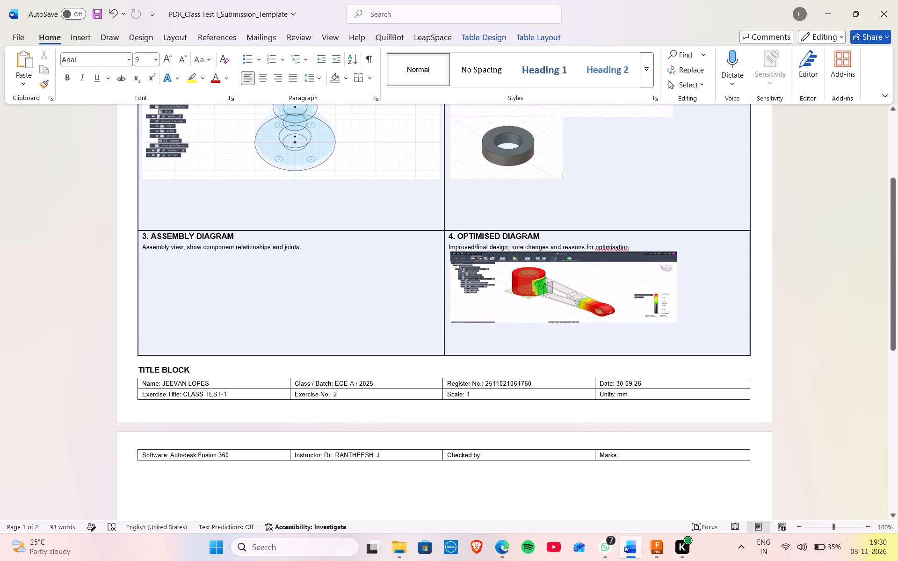
scroll(577, 227, up, 1)
click(577, 227)
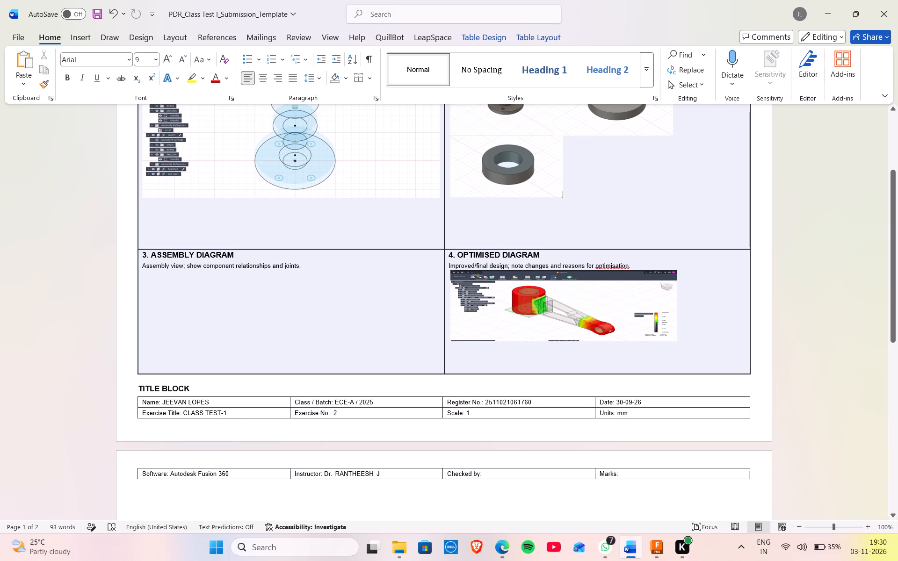
key(BackSpace)
key(BackSpace)
key(BackSpace)
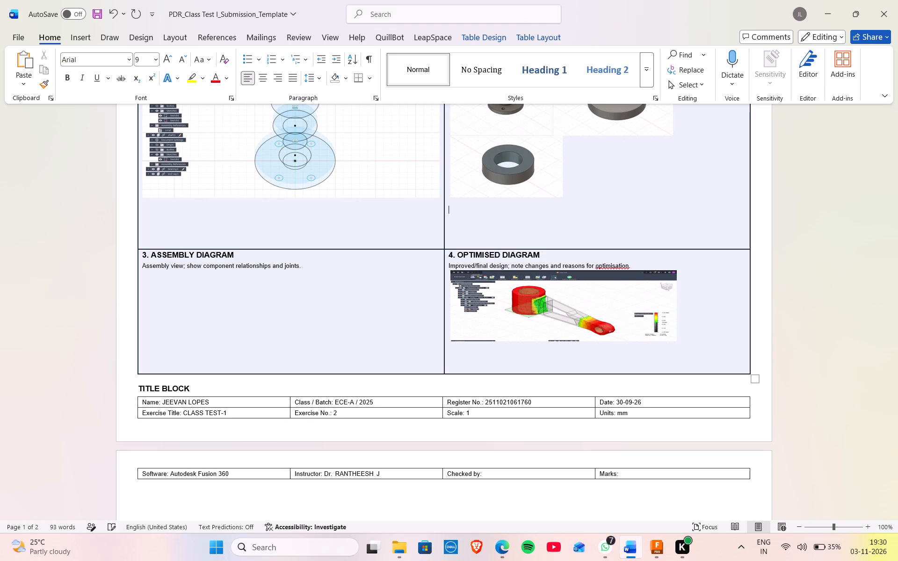
key(BackSpace)
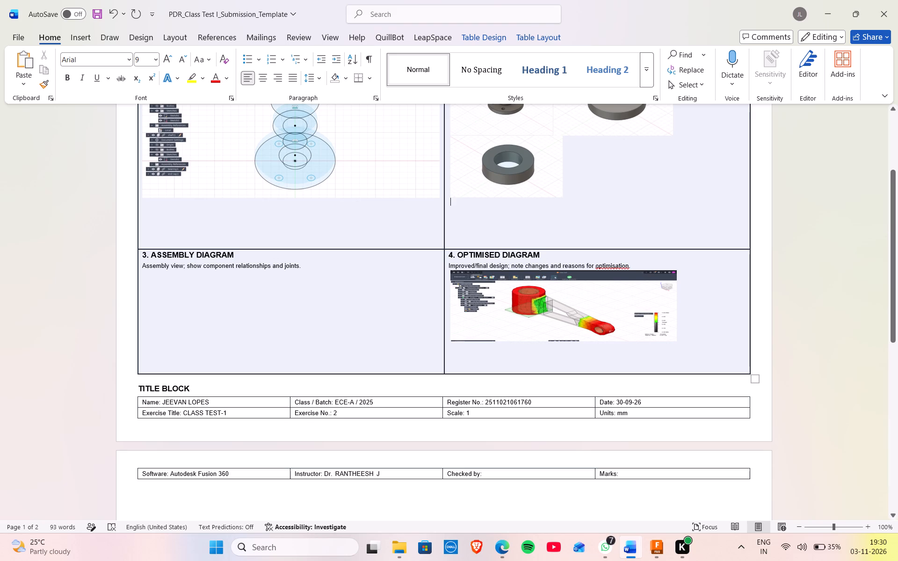
click(481, 245)
key(Down)
key(Up)
click(574, 151)
click(85, 38)
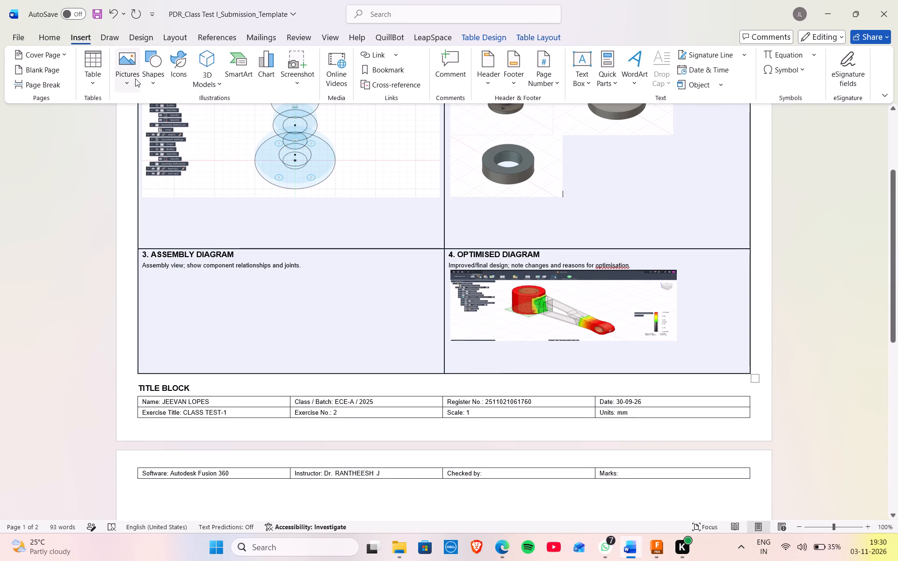
click(135, 79)
click(157, 127)
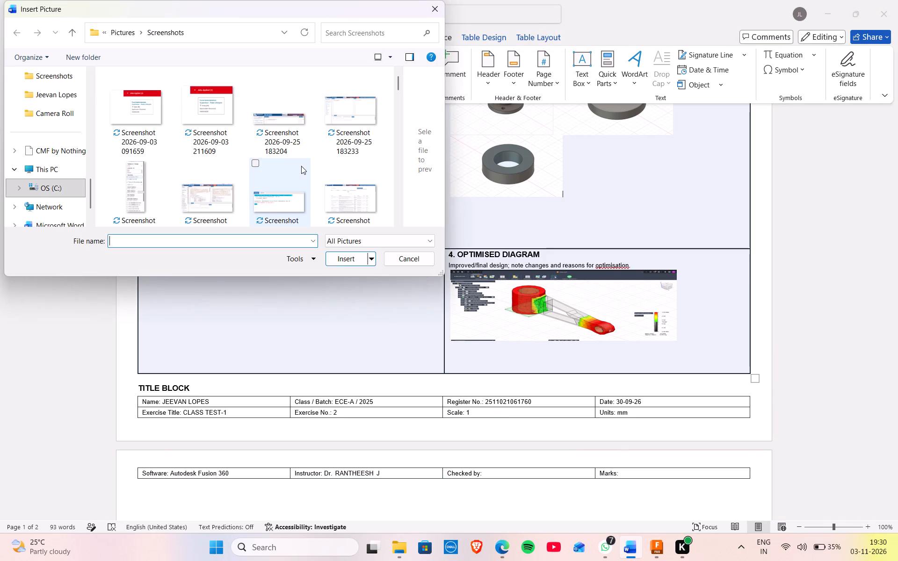
scroll(280, 163, down, 2)
scroll(280, 163, down, 20)
scroll(280, 163, down, 5)
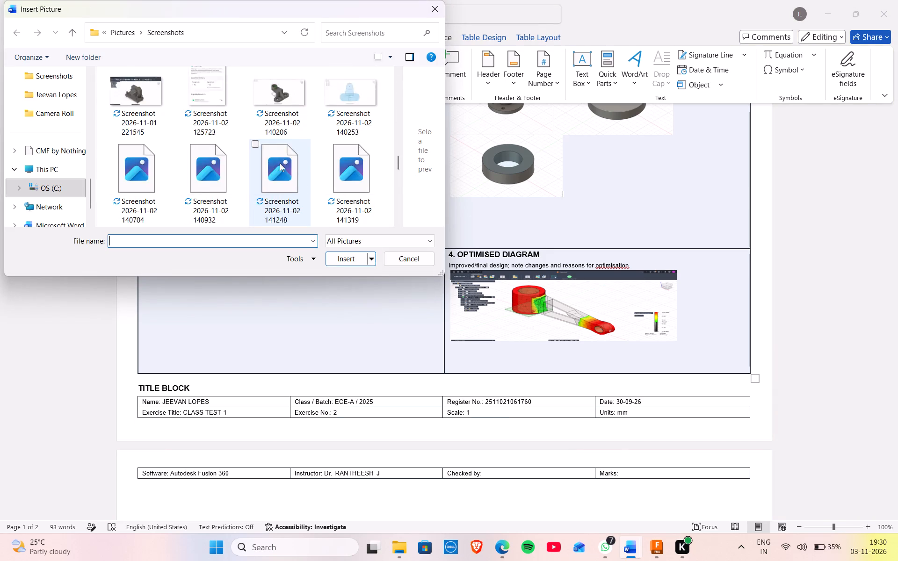
scroll(280, 163, down, 5)
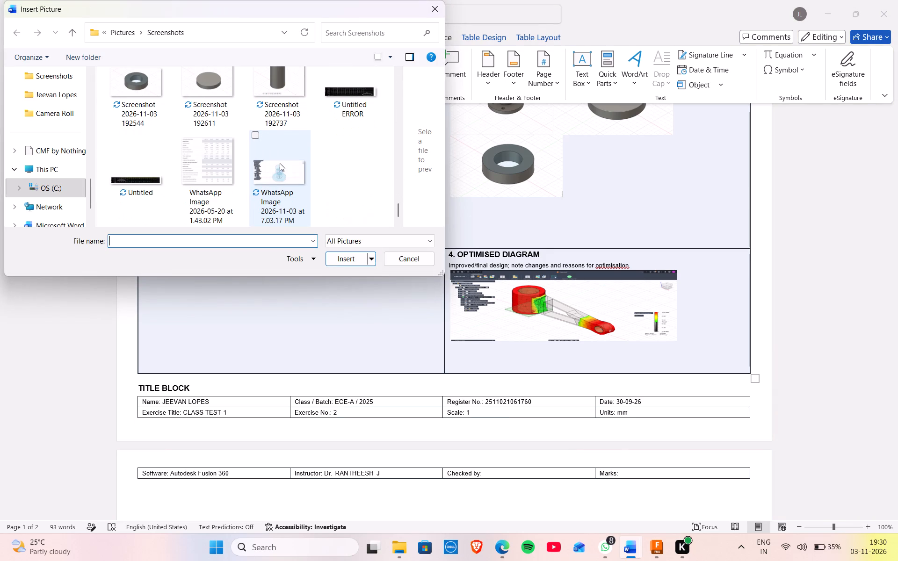
scroll(280, 163, up, 1)
click(280, 163)
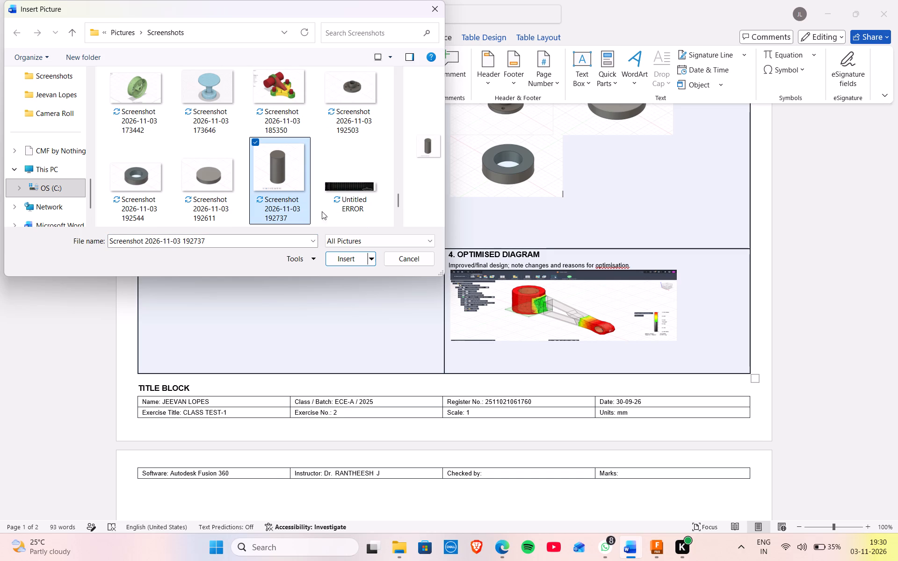
click(343, 257)
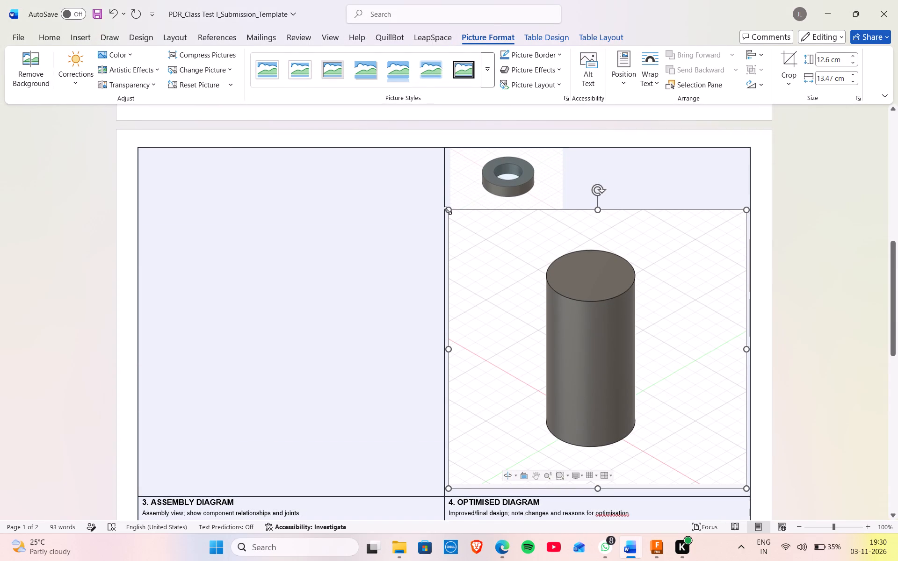
Shrink the cylinder image proportionally to about 3.61 cm high by 3.87 cm wide so it fits beside the ring image.
drag(448, 210, 729, 373)
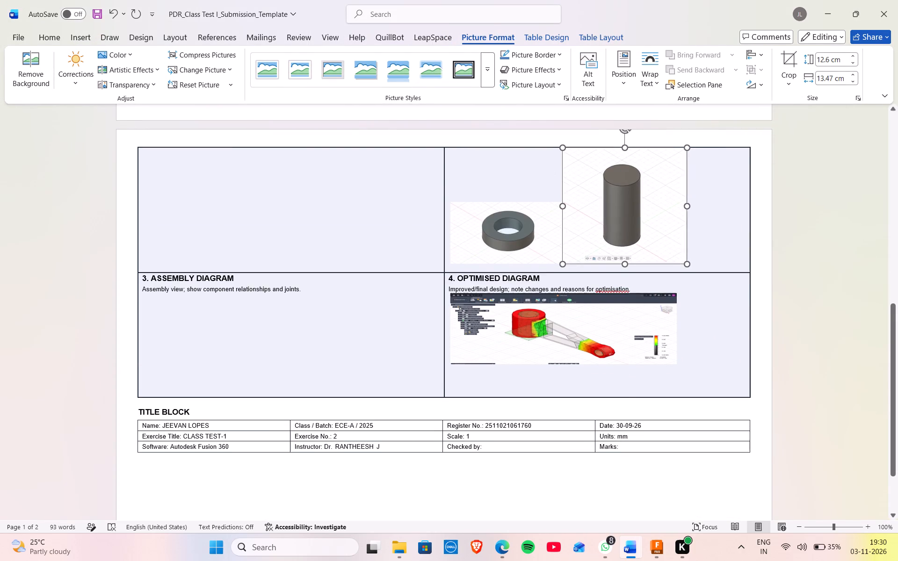
drag(729, 373, 896, 445)
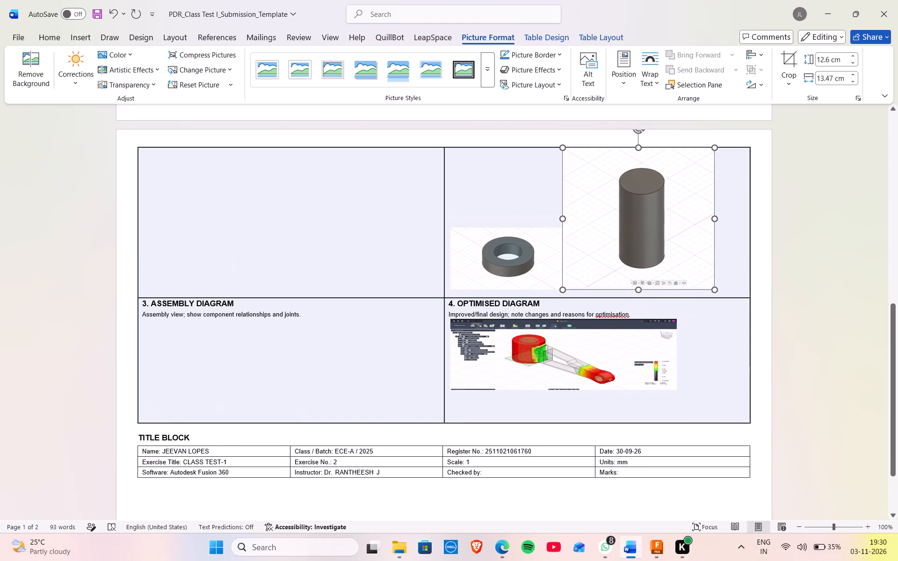
drag(896, 445, 832, 438)
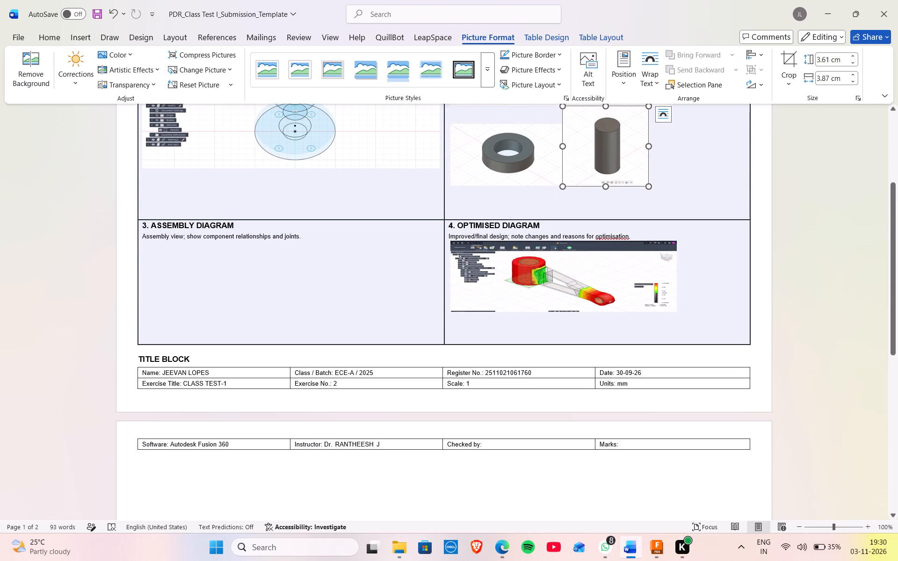
Widen the cylinder image to reach the disc image's outer edge, and widen the disc image above it slightly.
scroll(656, 240, up, 1)
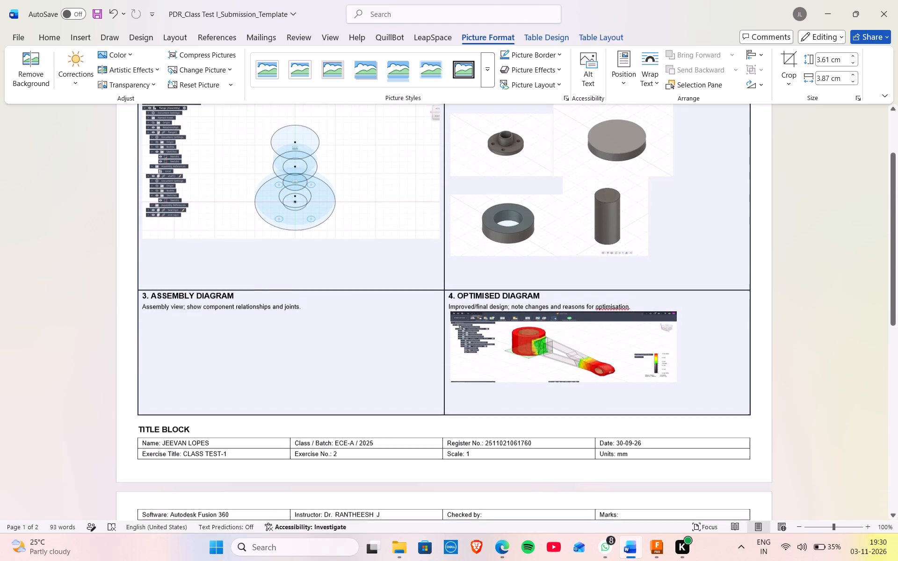
scroll(656, 240, up, 1)
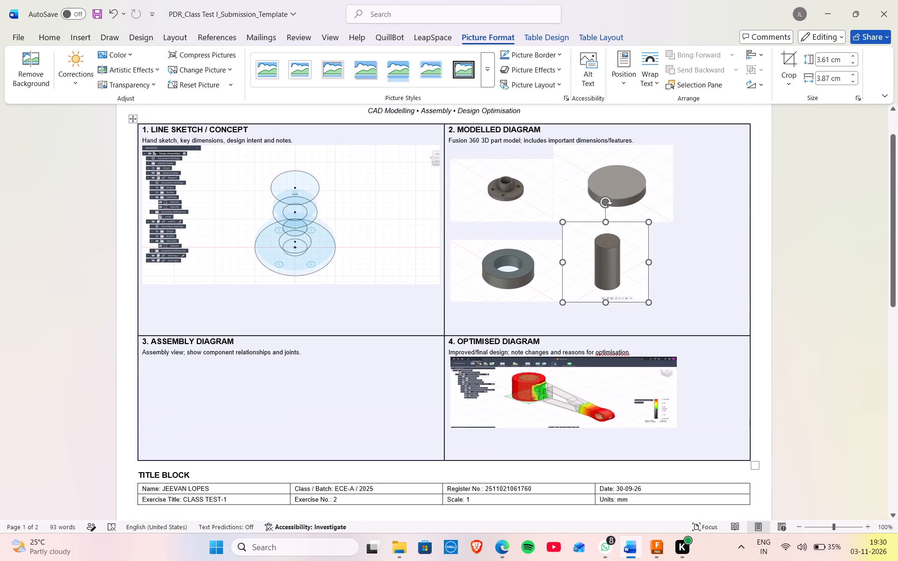
scroll(656, 240, down, 1)
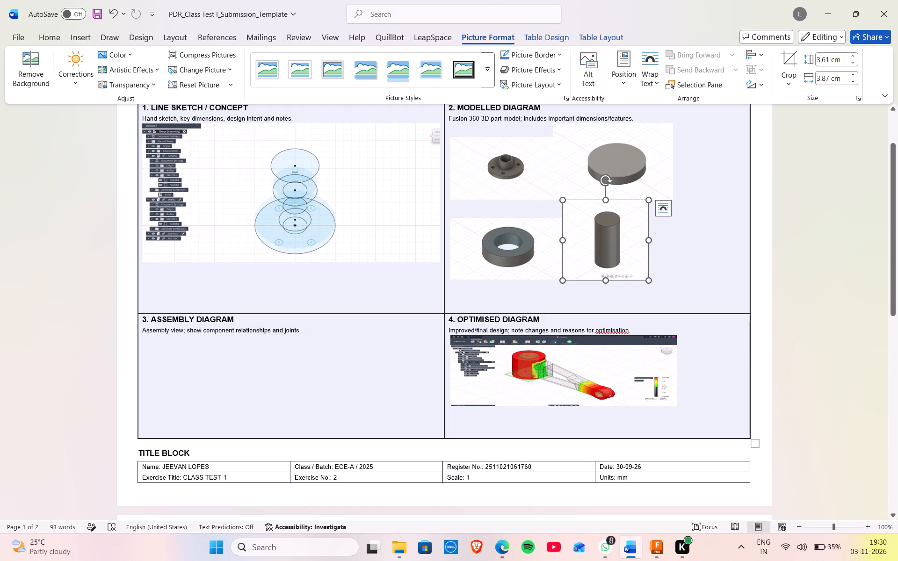
drag(650, 241, 675, 242)
click(667, 158)
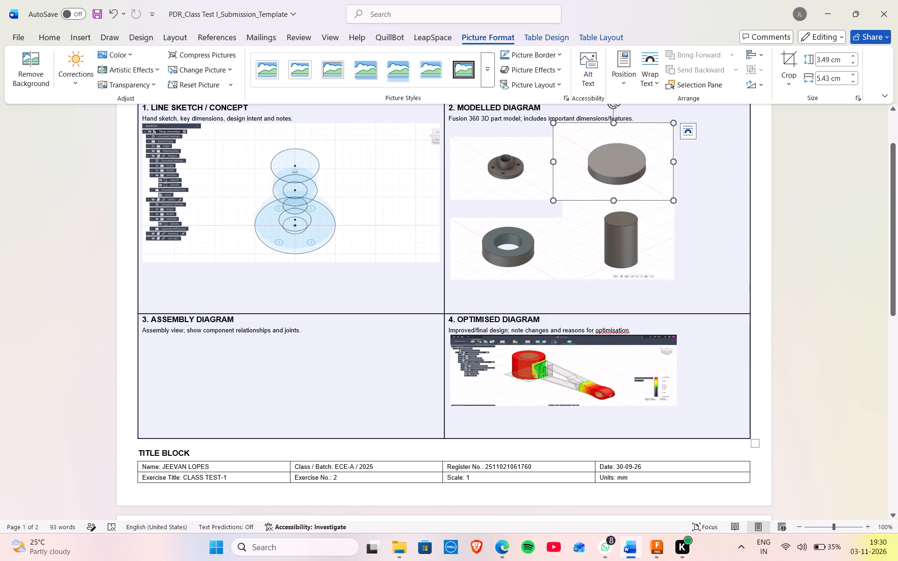
drag(674, 161, 683, 162)
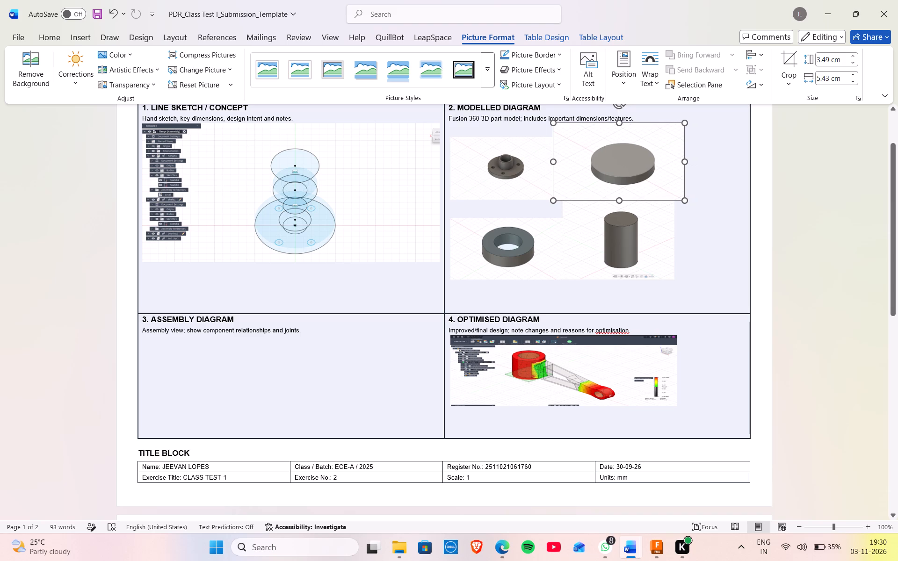
drag(683, 162, 681, 162)
Stretch the ring image taller so its top edge meets the flange image above it.
click(507, 221)
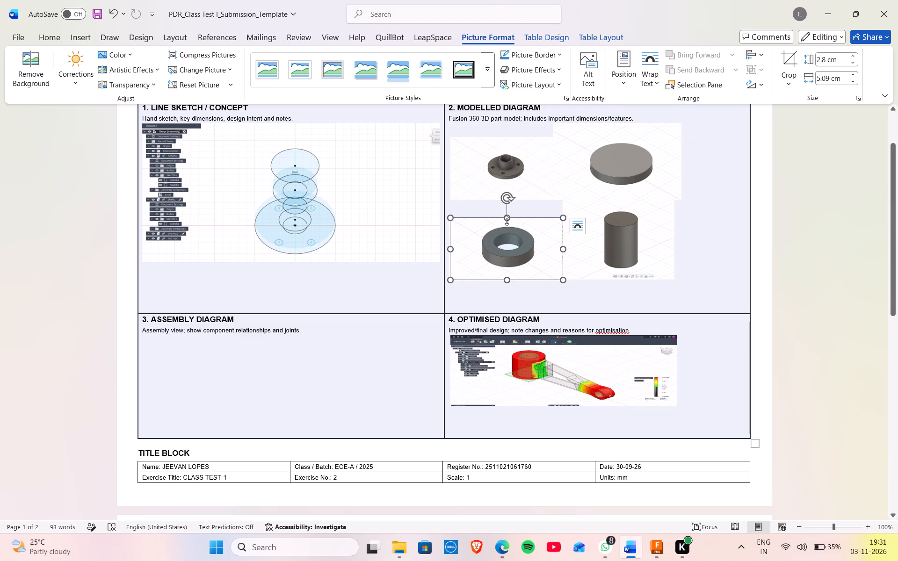
drag(507, 221, 508, 205)
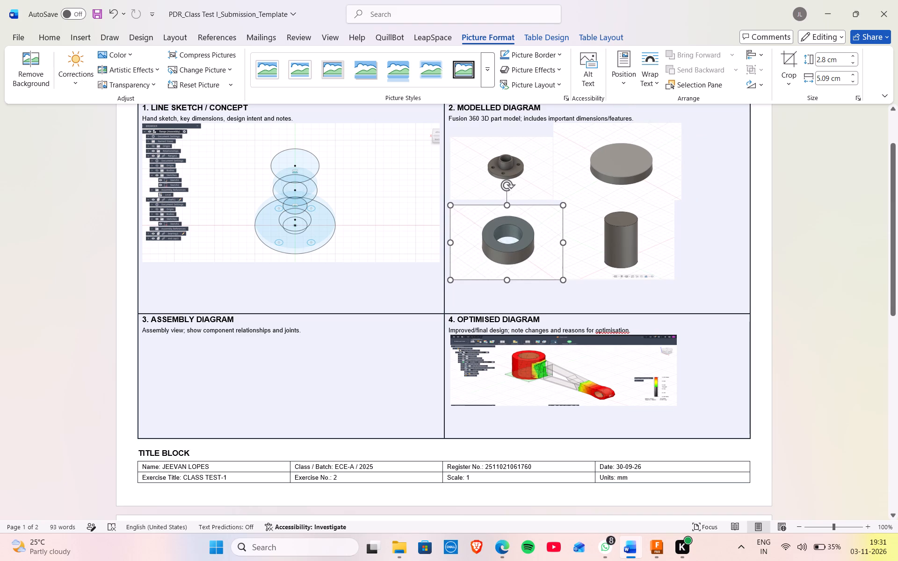
drag(508, 205, 510, 201)
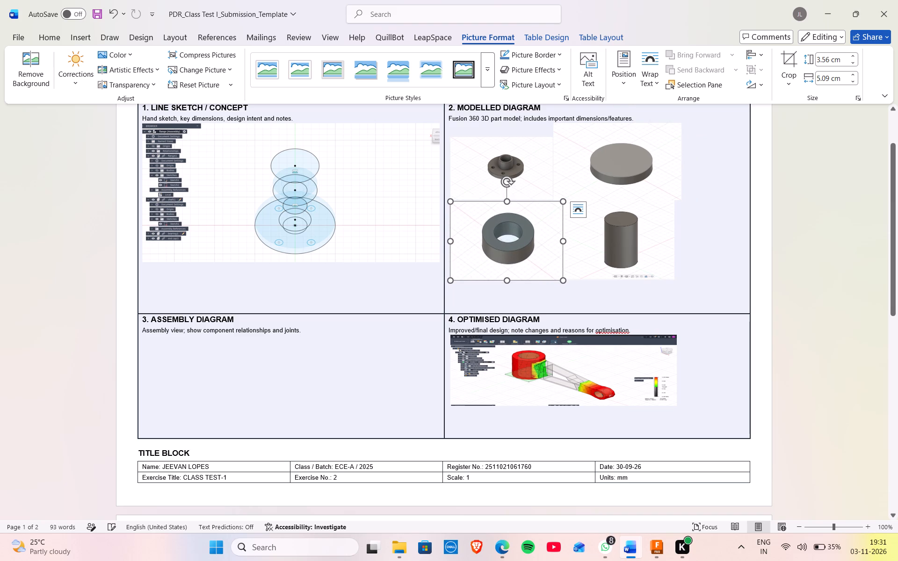
Check how the diagram table and the title block rows fit across the two pages.
click(703, 273)
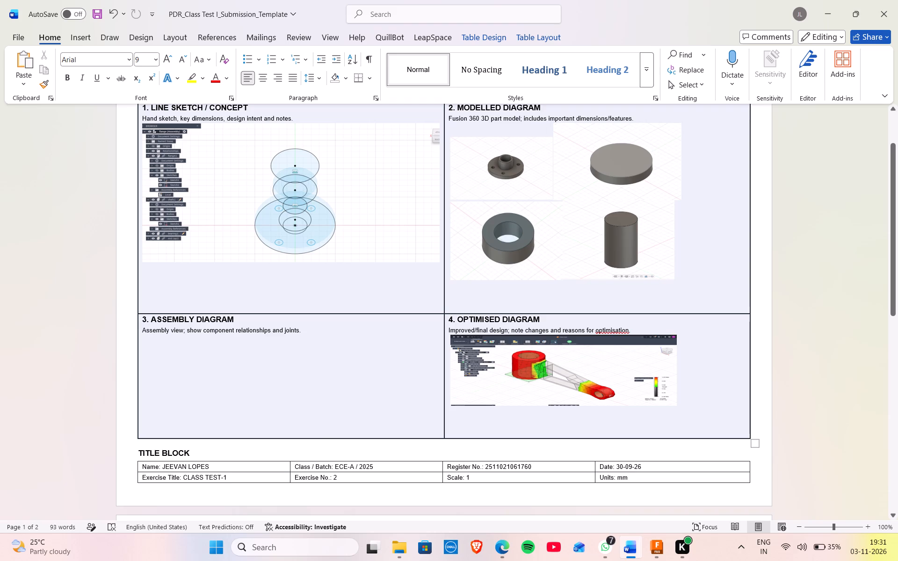
scroll(675, 420, down, 3)
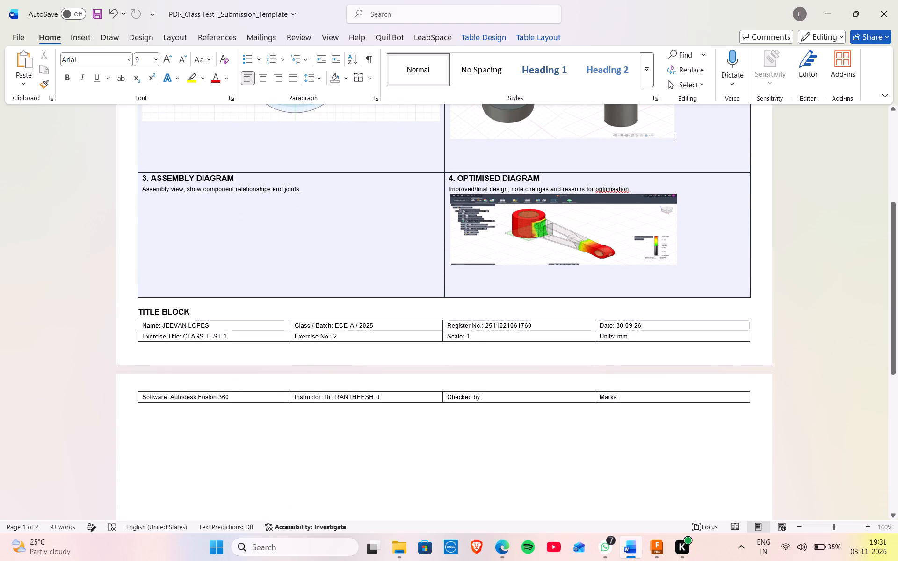
scroll(397, 389, down, 3)
scroll(397, 389, up, 1)
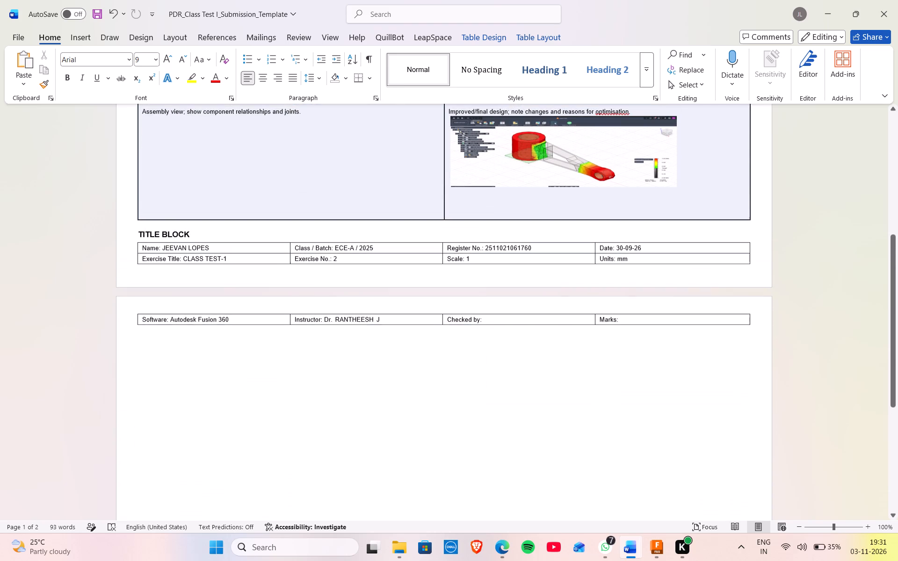
scroll(397, 389, up, 1)
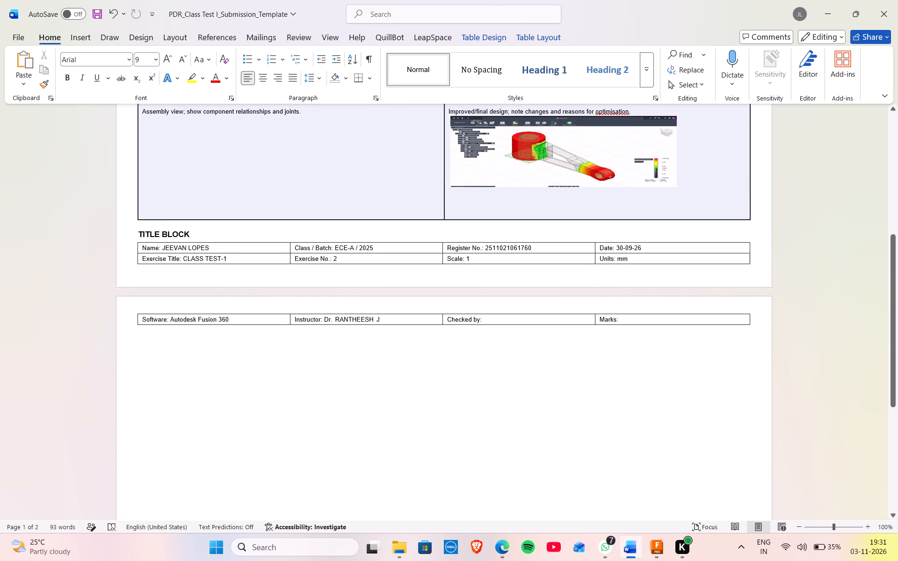
click(144, 276)
scroll(144, 276, up, 1)
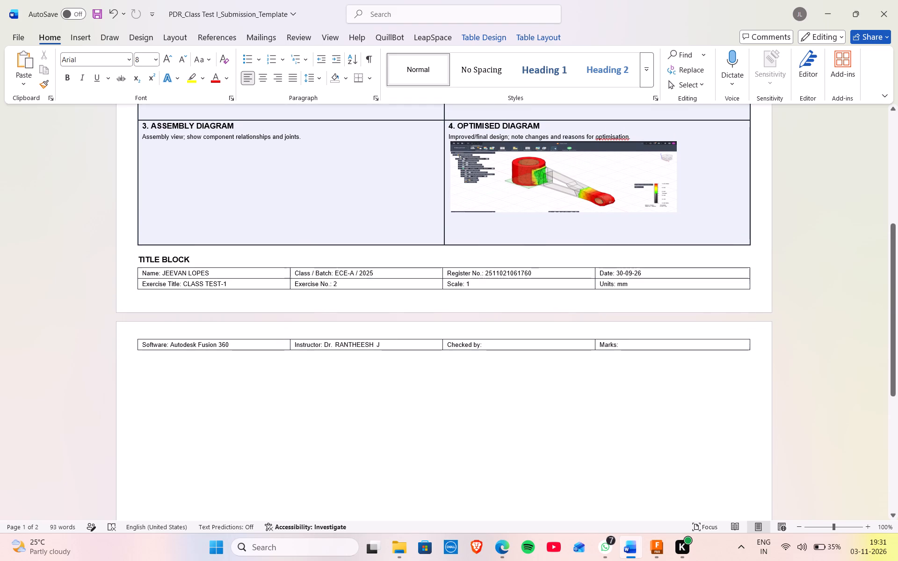
scroll(144, 276, up, 1)
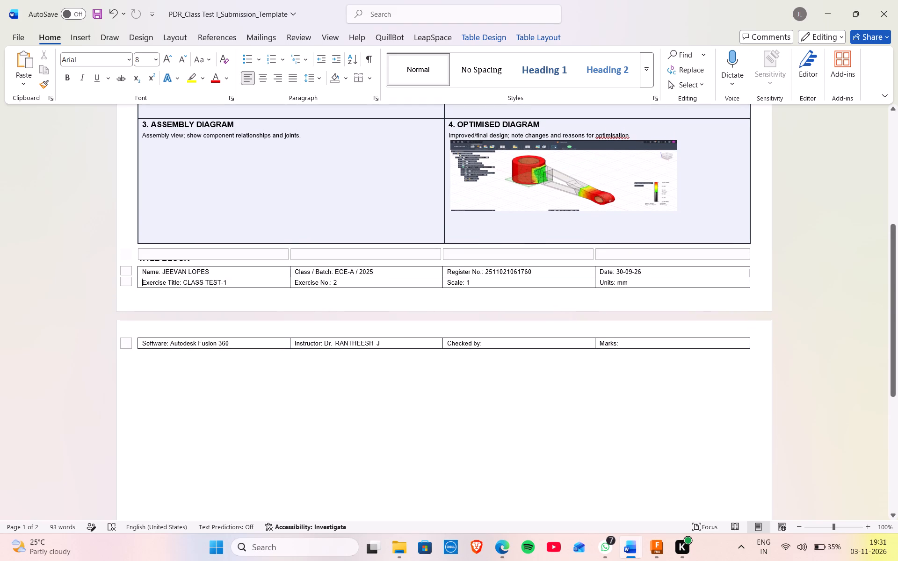
Select the whole Optimised Diagram cell and open the font size choices for it.
click(447, 241)
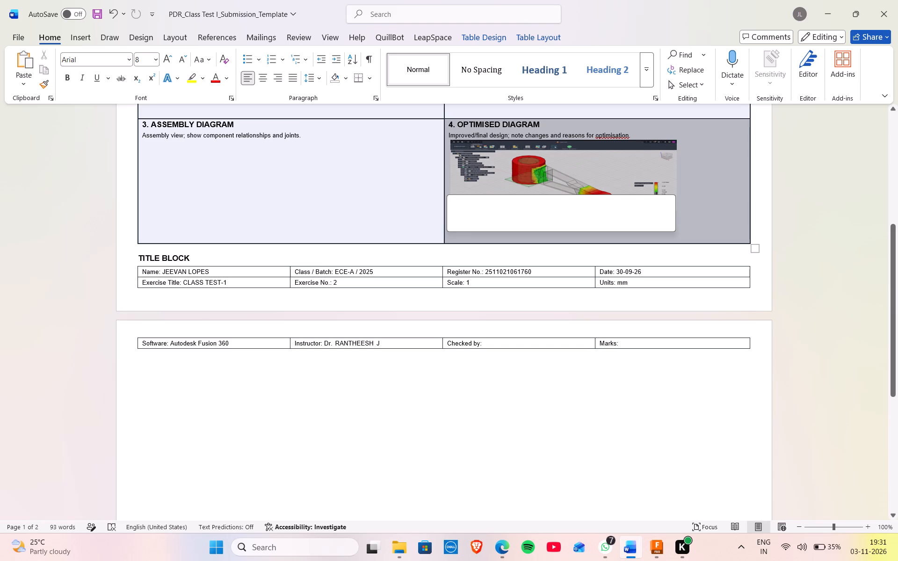
click(521, 206)
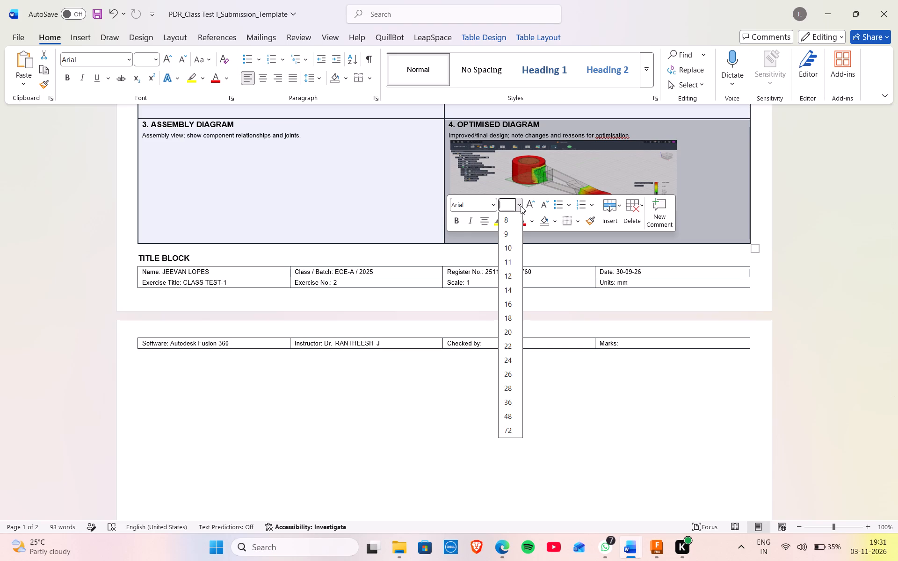
Set the font size of the entire selected Optimised Diagram cell to 8.
click(509, 222)
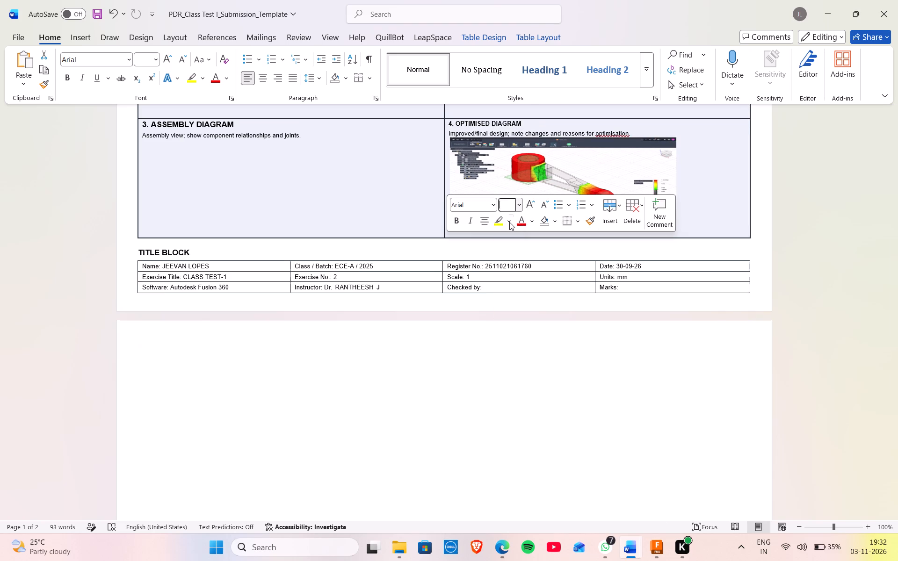
Examine both pages to check how the diagram table and title block fit the sheet.
scroll(540, 339, up, 3)
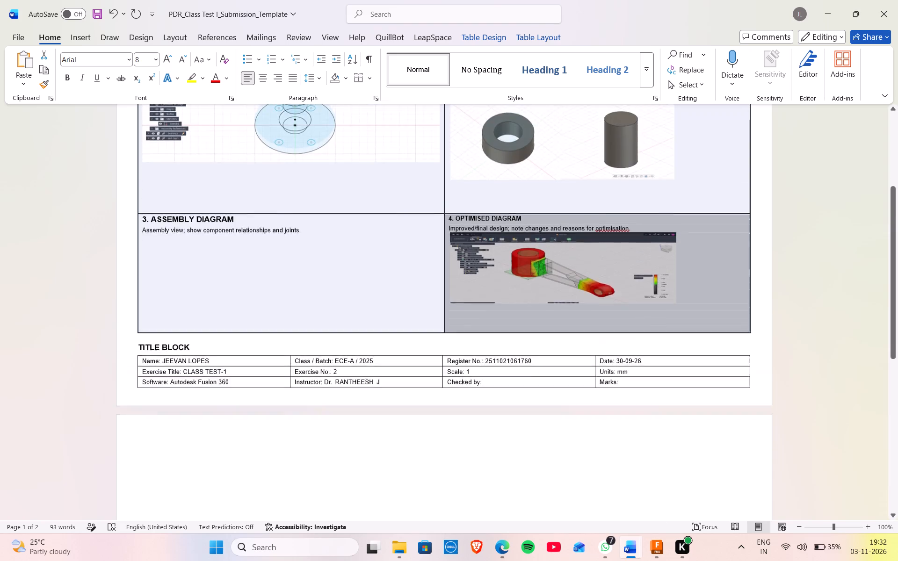
scroll(540, 339, up, 4)
scroll(540, 339, down, 7)
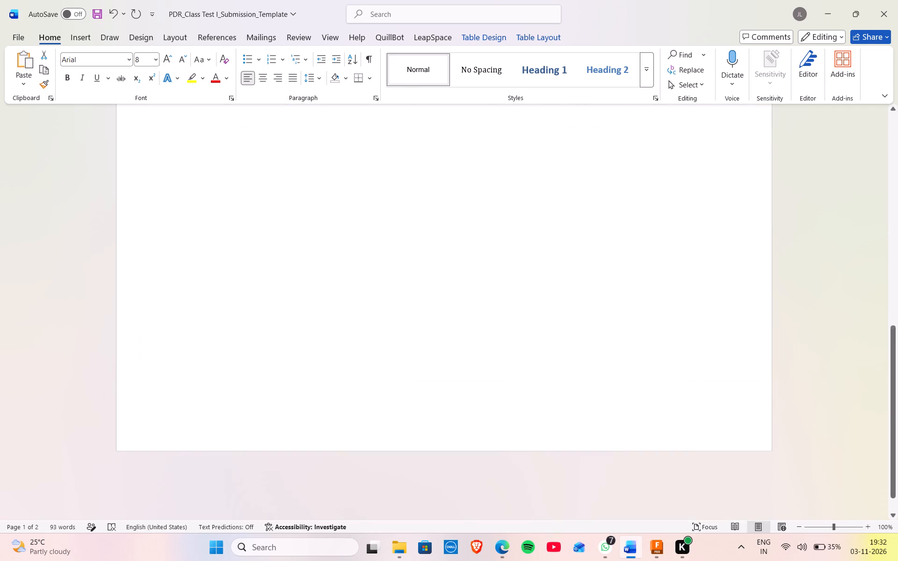
scroll(540, 339, up, 6)
scroll(540, 339, down, 5)
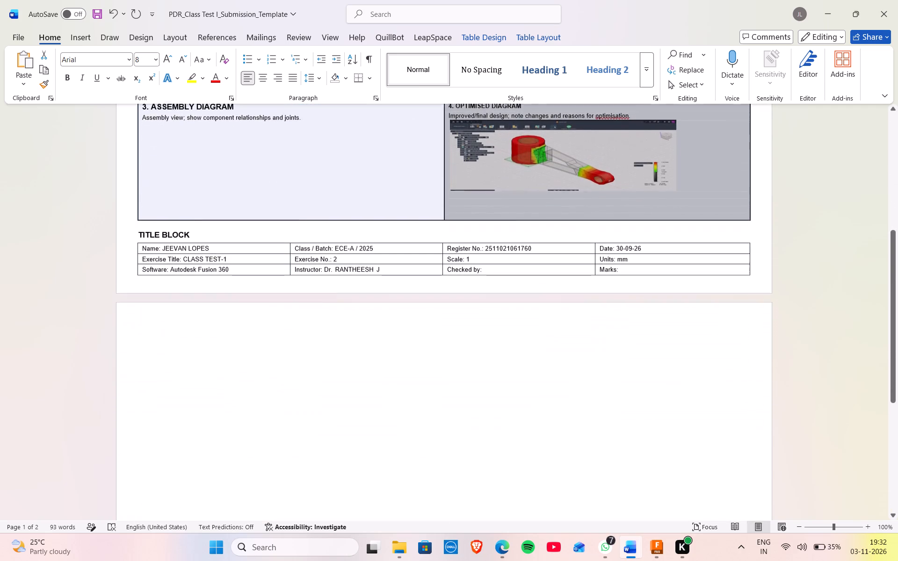
click(448, 258)
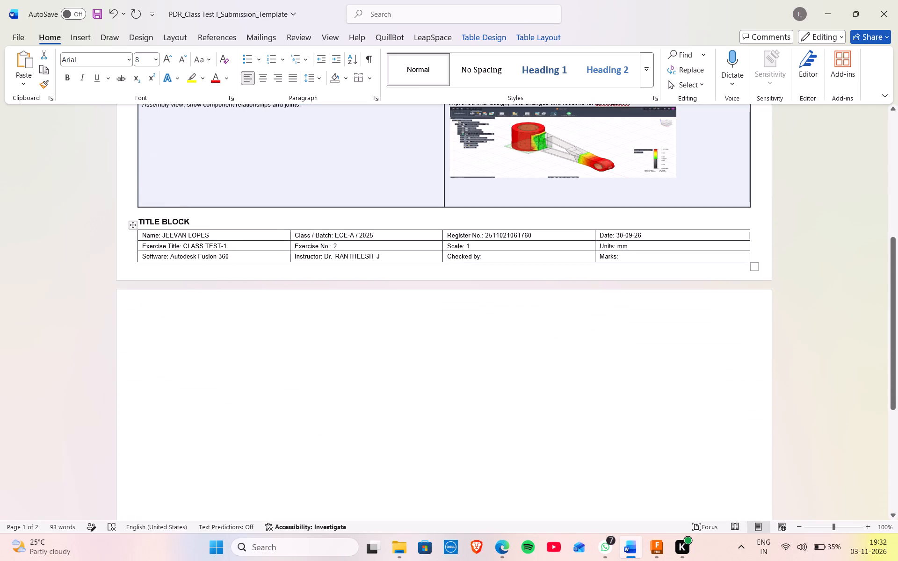
Set the font size of all cells in the title block table to 8.
scroll(278, 235, up, 7)
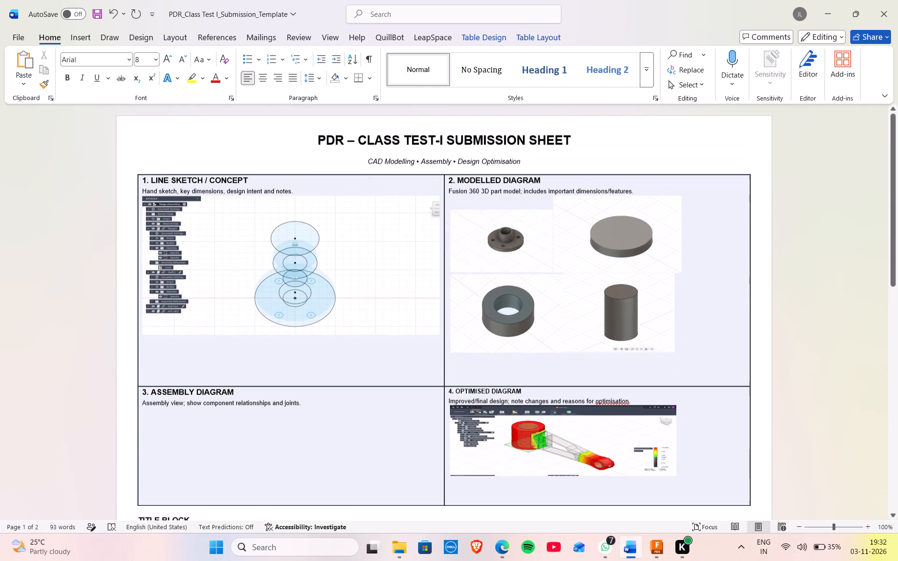
scroll(278, 235, down, 3)
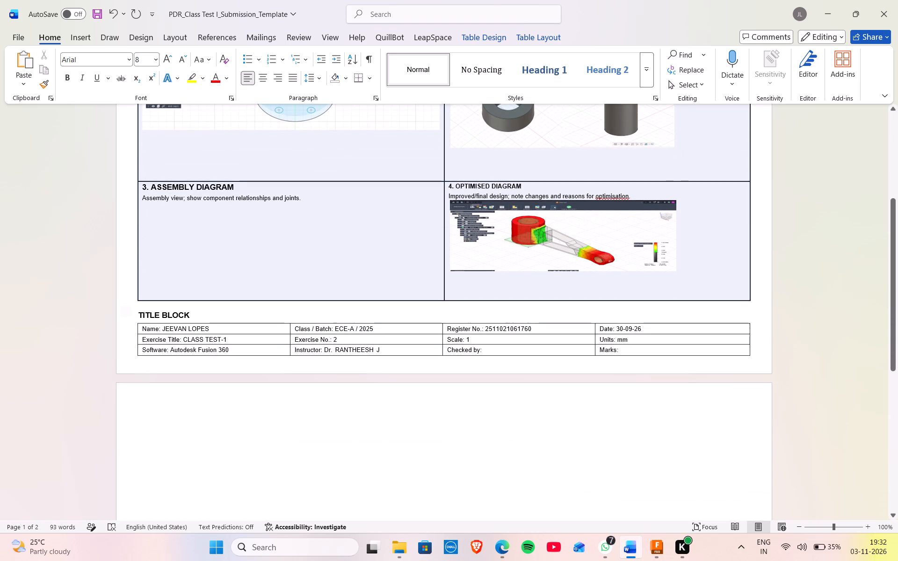
drag(138, 323, 488, 368)
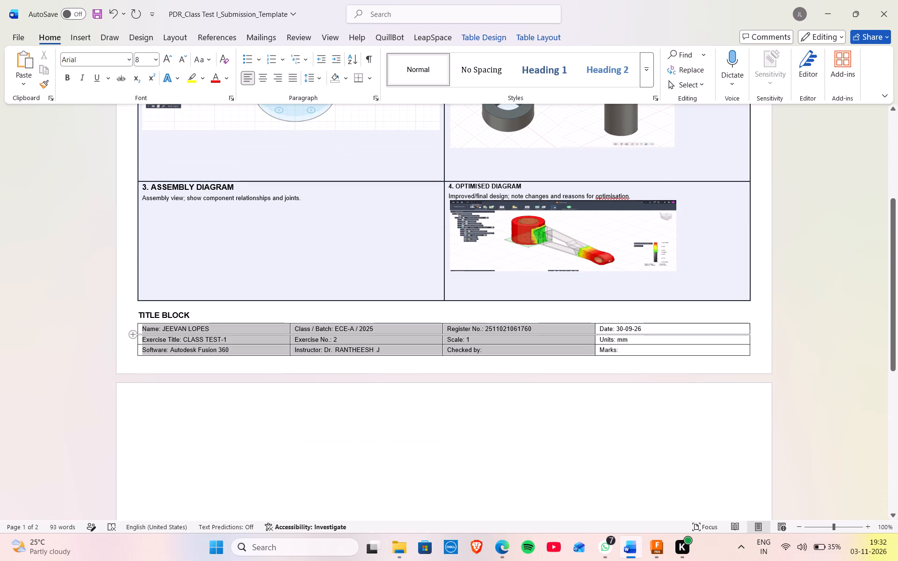
drag(488, 368, 685, 361)
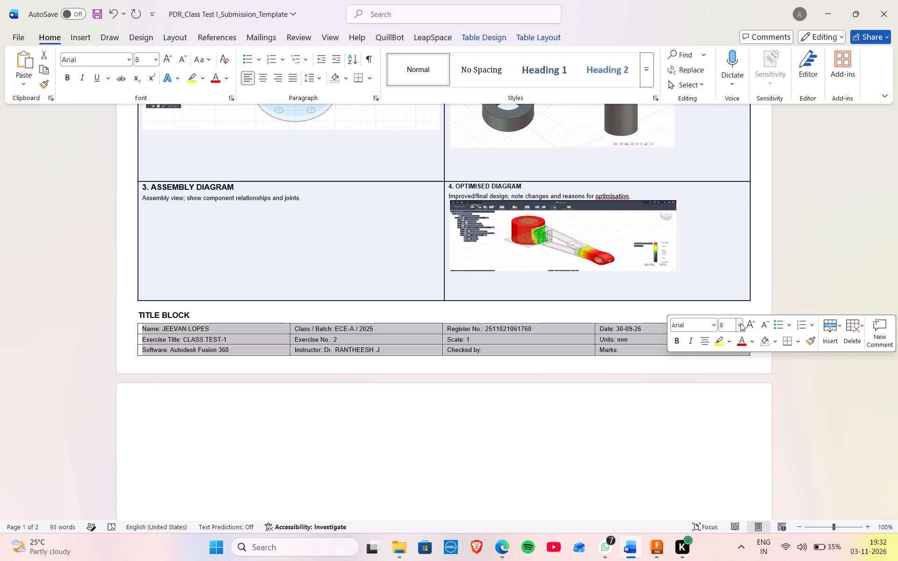
click(740, 323)
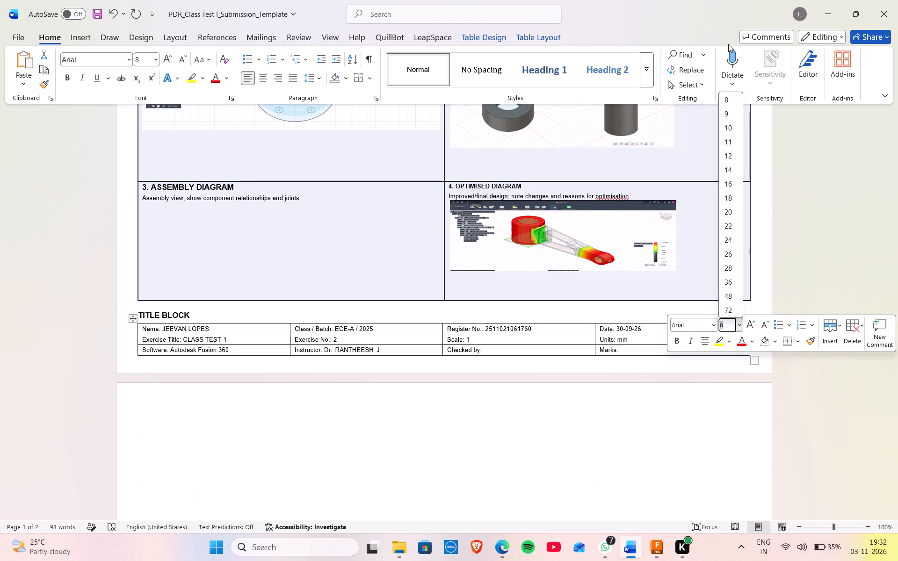
click(728, 95)
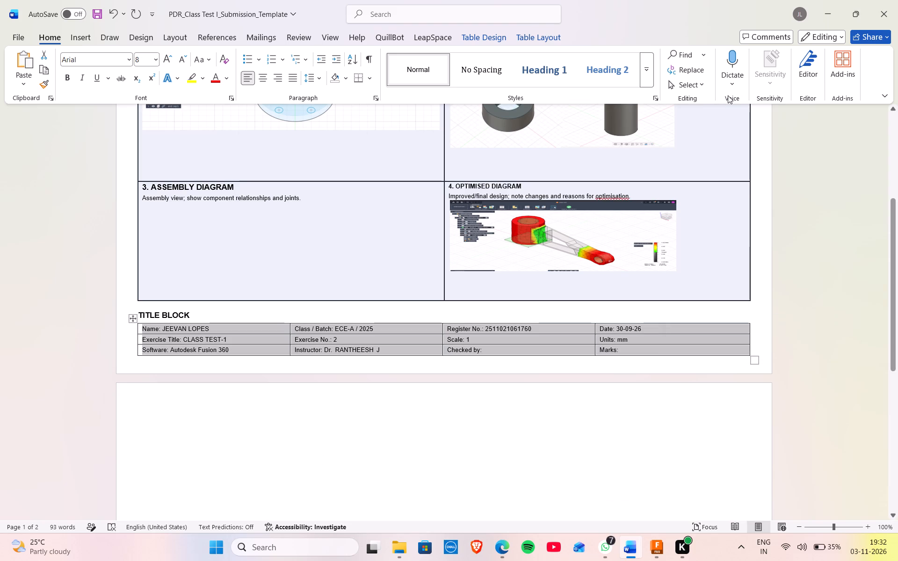
Set the font size of the entire Assembly Diagram cell to 8.
scroll(657, 388, down, 2)
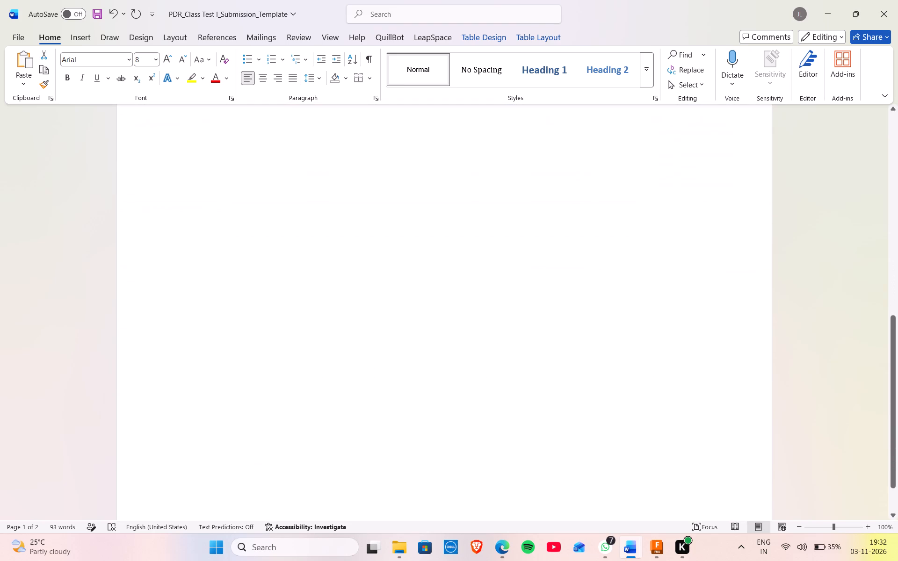
scroll(657, 388, up, 4)
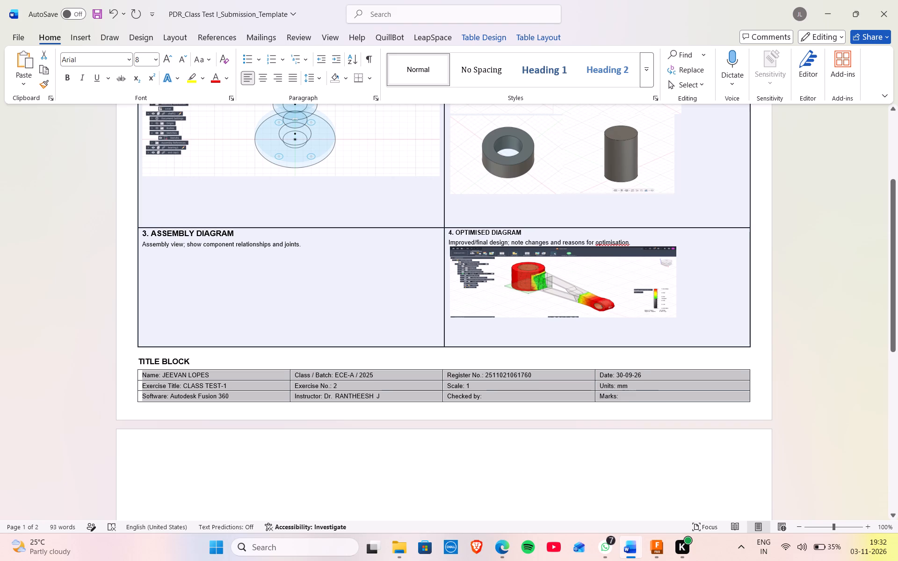
click(139, 345)
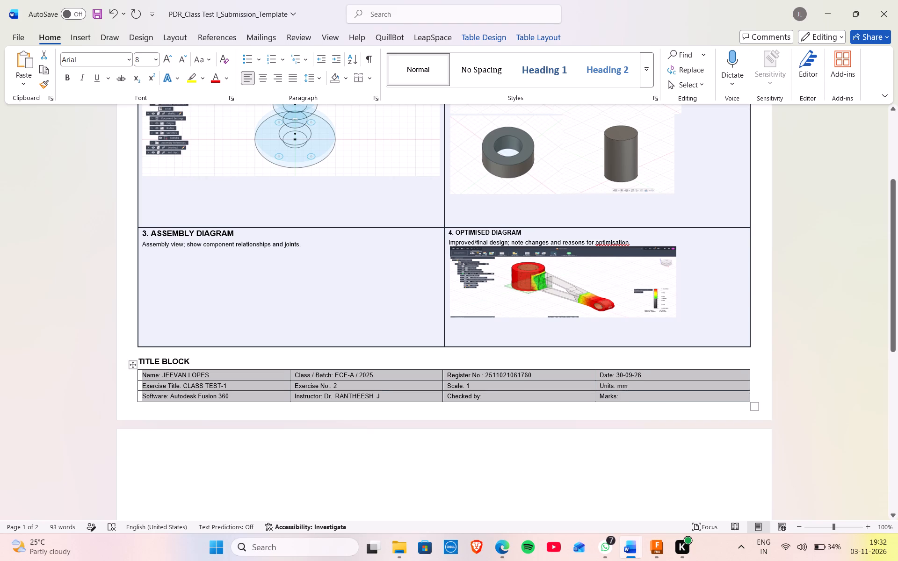
click(138, 345)
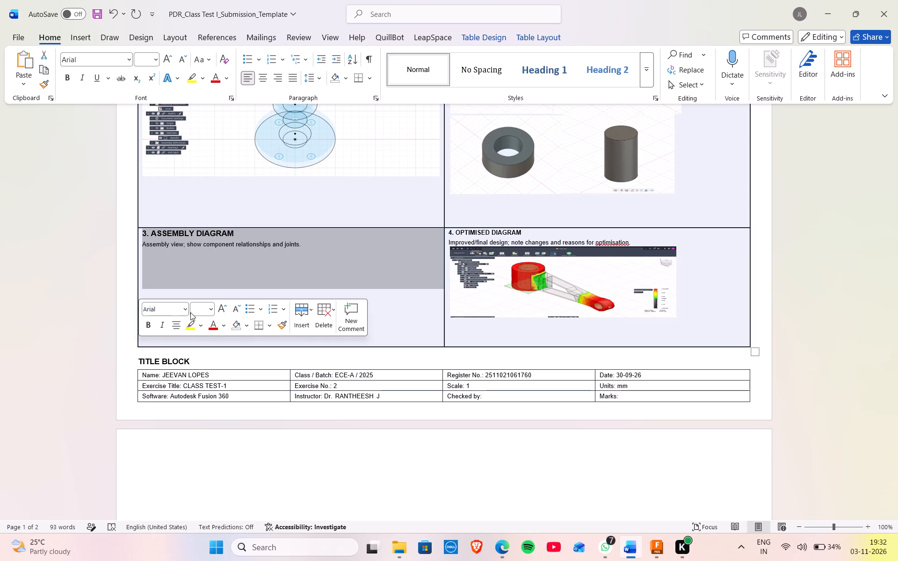
click(211, 312)
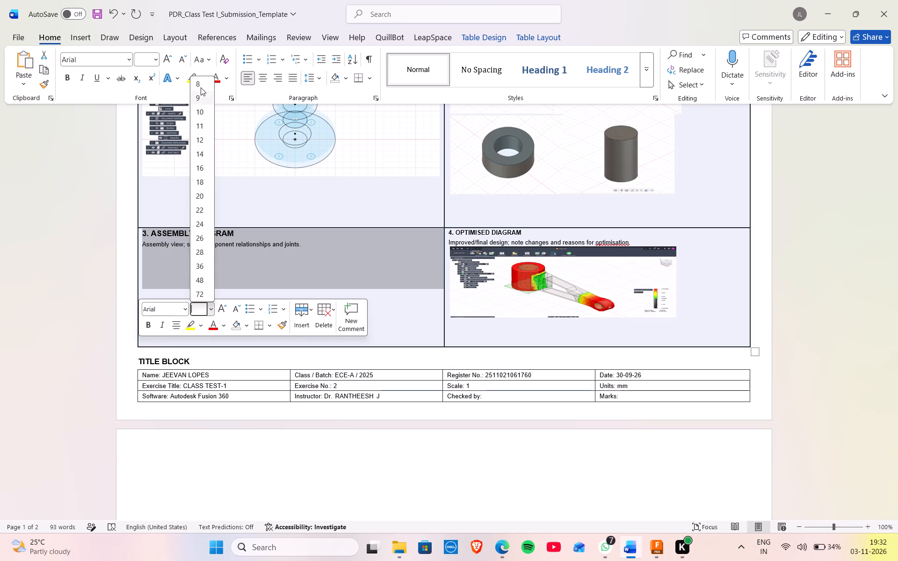
click(200, 79)
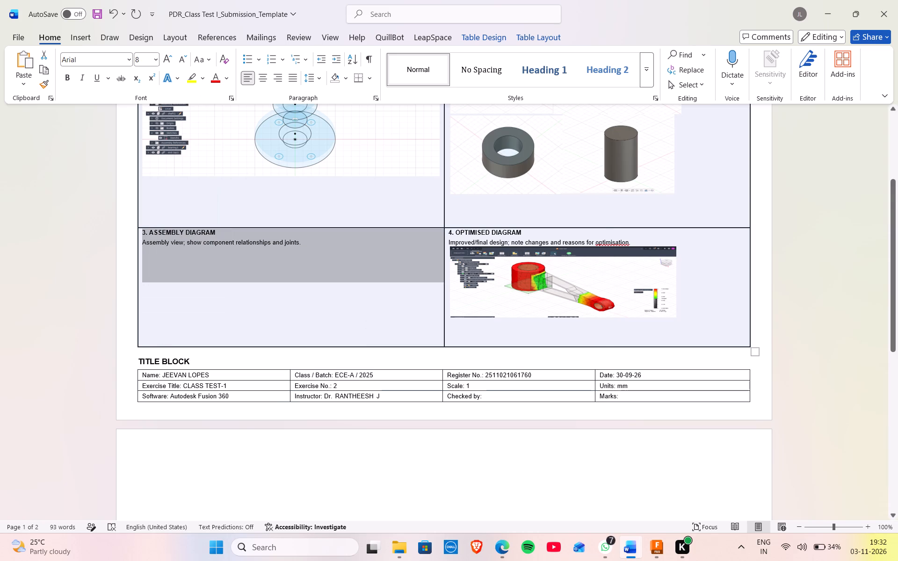
Set the font size of the entire Modelled Diagram cell to 8.
scroll(246, 354, up, 1)
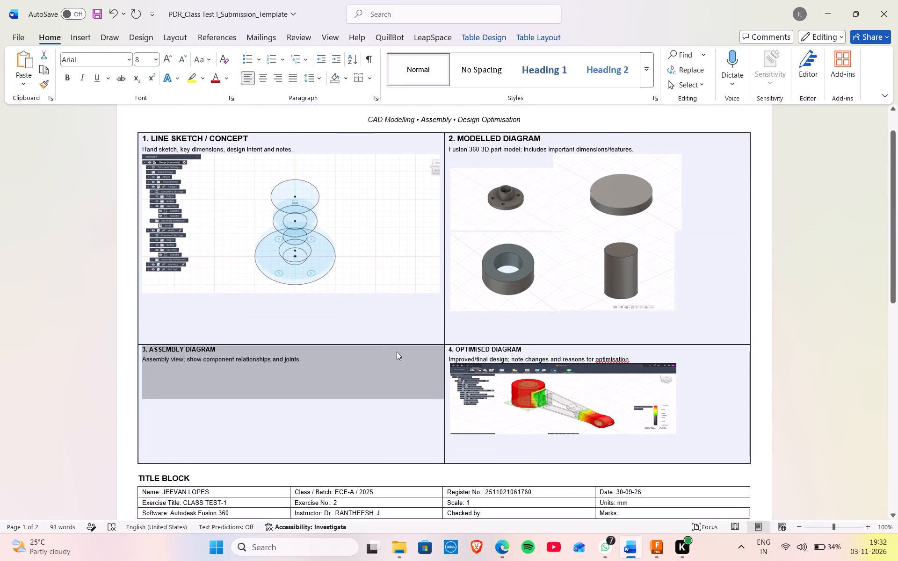
click(445, 341)
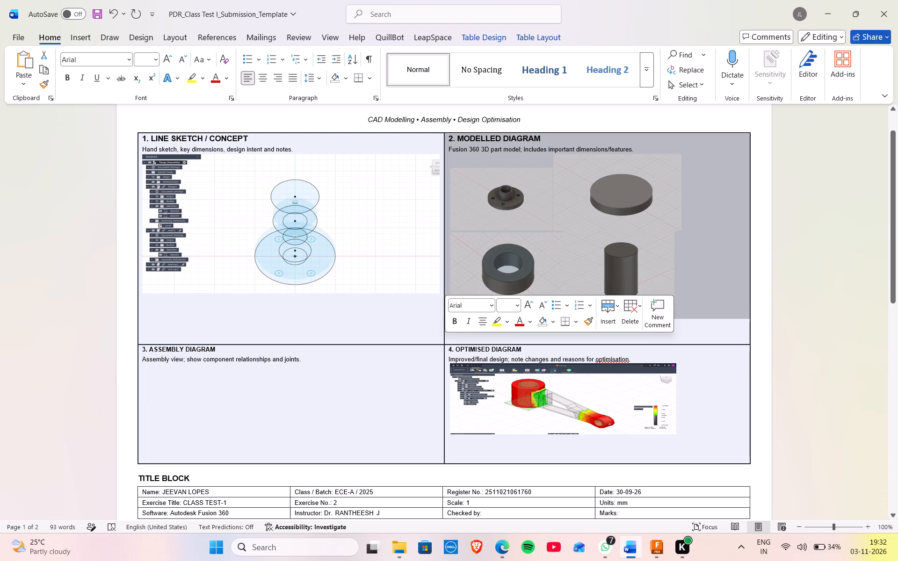
click(517, 306)
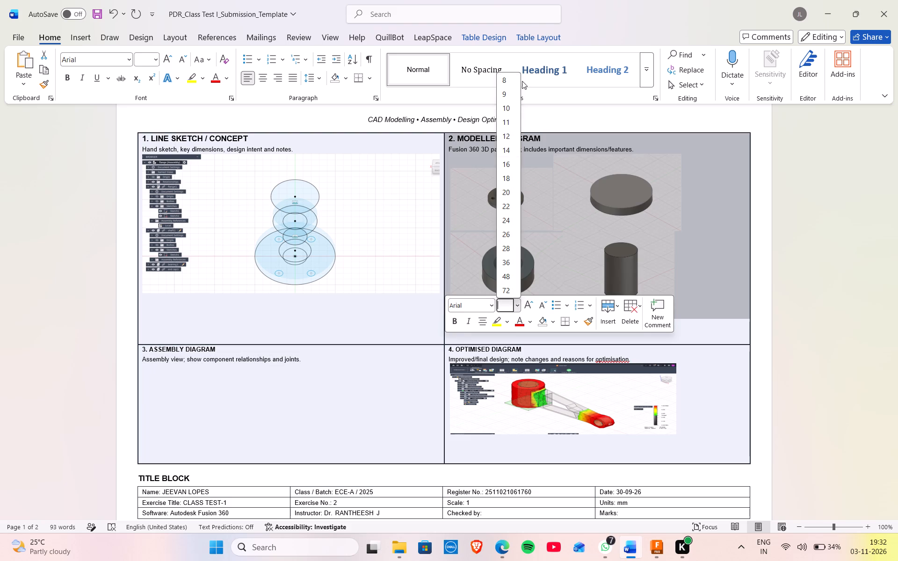
click(509, 77)
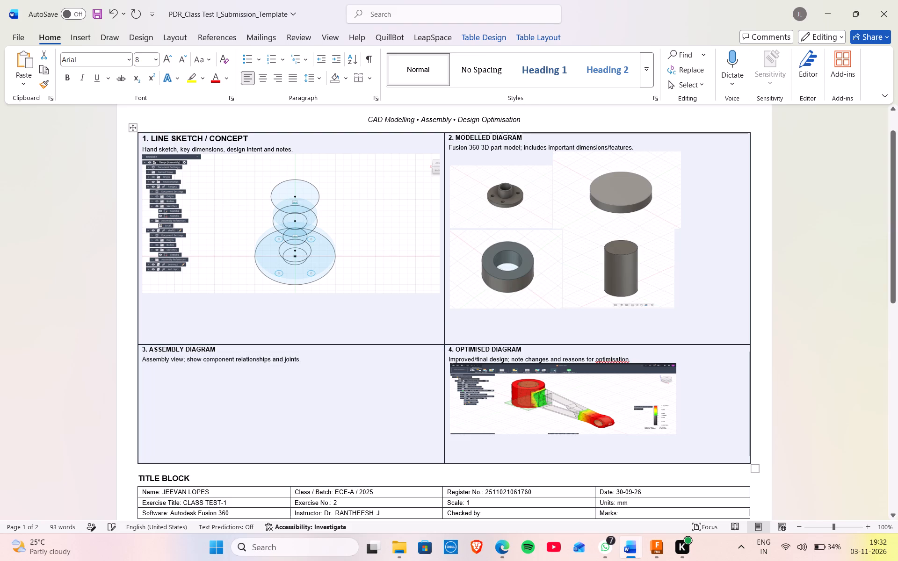
Examine both pages to check whether the diagram table and title block fit on a single page.
scroll(516, 272, down, 7)
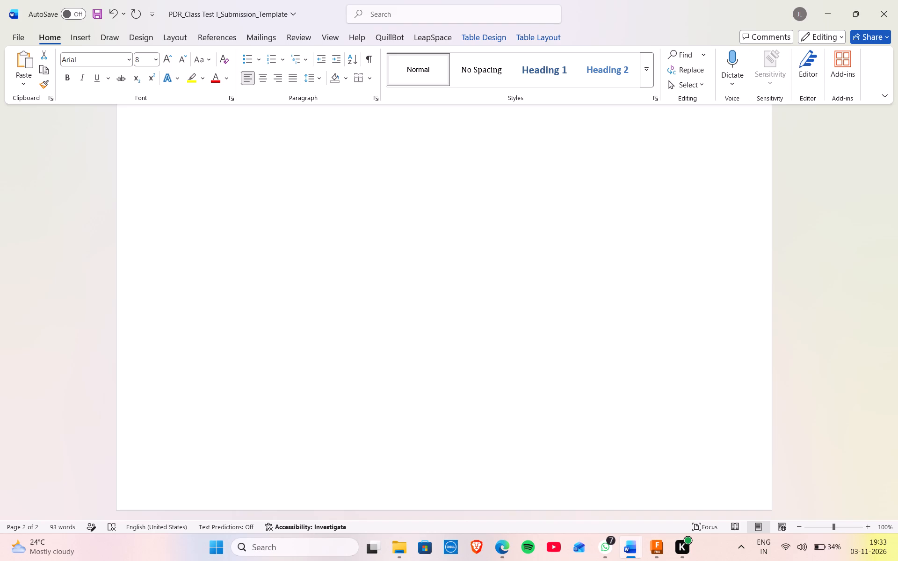
scroll(516, 272, up, 6)
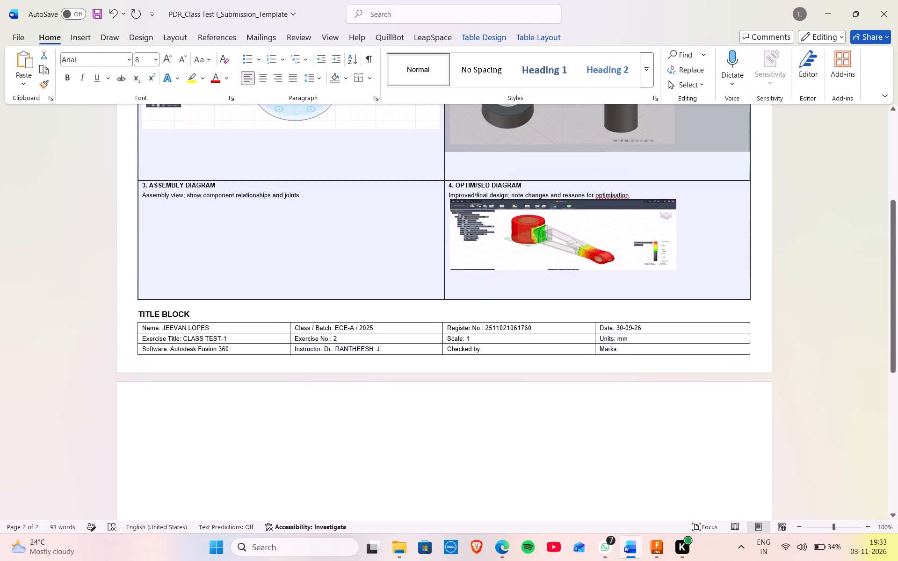
scroll(516, 272, up, 1)
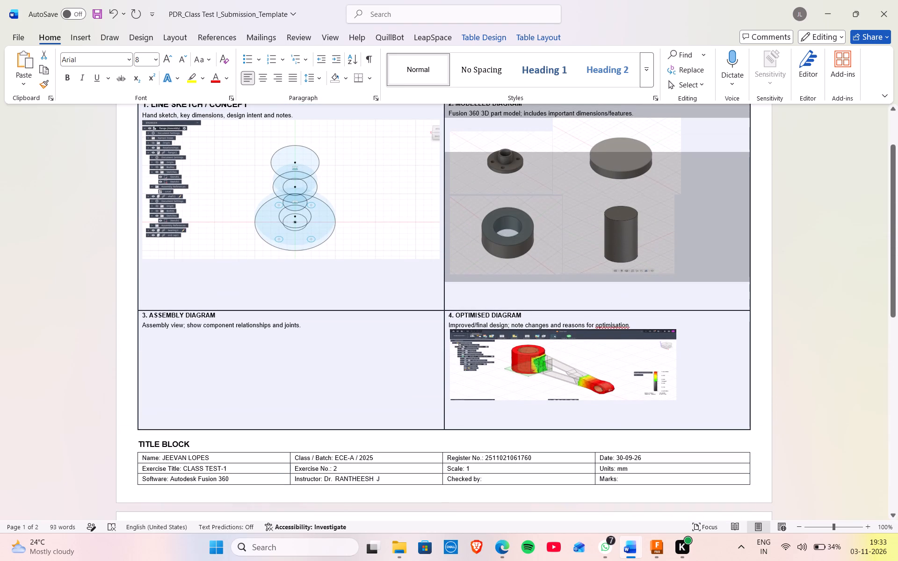
click(752, 309)
scroll(752, 309, down, 1)
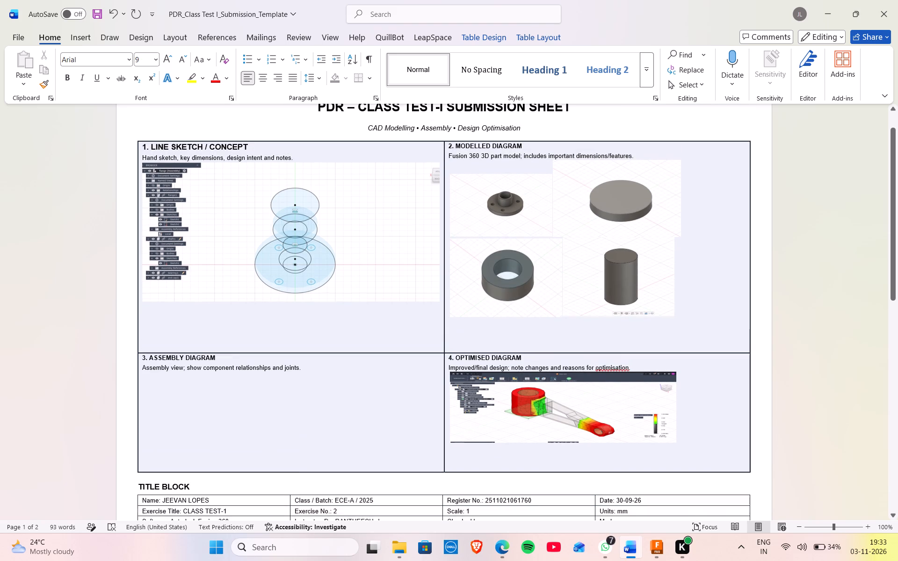
scroll(752, 309, down, 2)
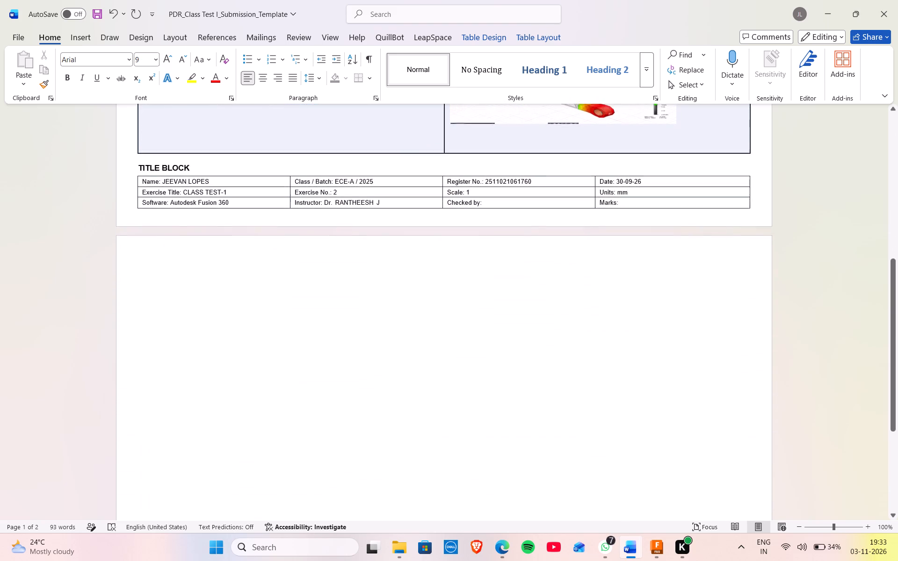
scroll(752, 309, down, 2)
scroll(752, 309, up, 5)
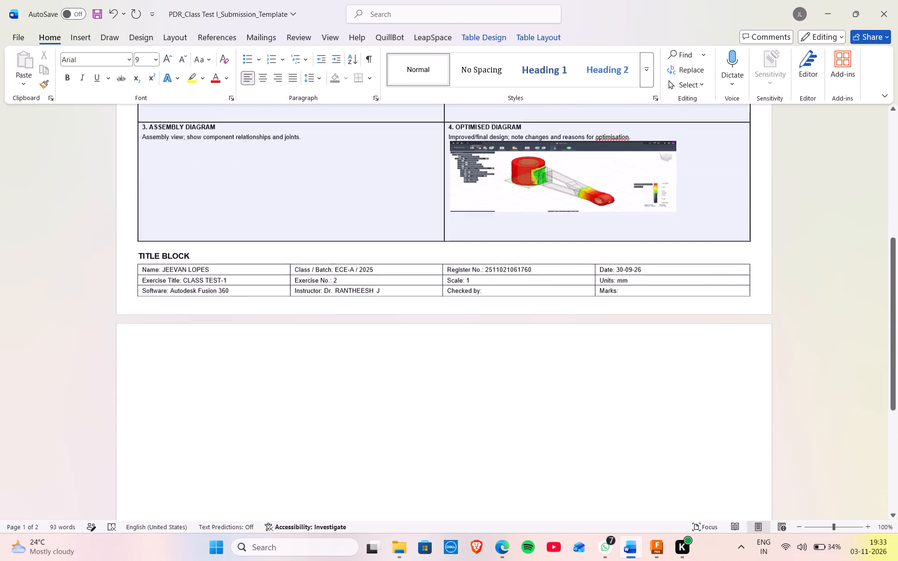
scroll(752, 309, up, 2)
scroll(752, 309, down, 2)
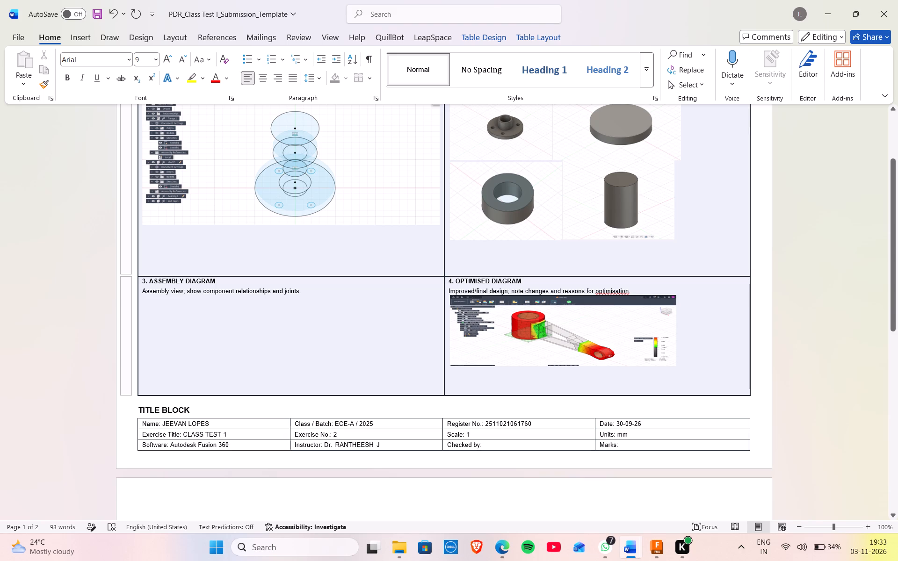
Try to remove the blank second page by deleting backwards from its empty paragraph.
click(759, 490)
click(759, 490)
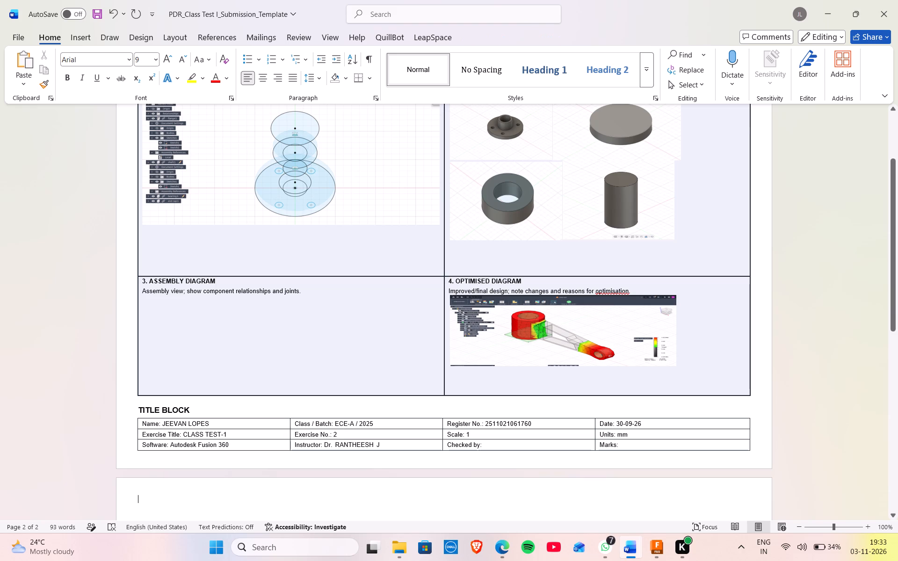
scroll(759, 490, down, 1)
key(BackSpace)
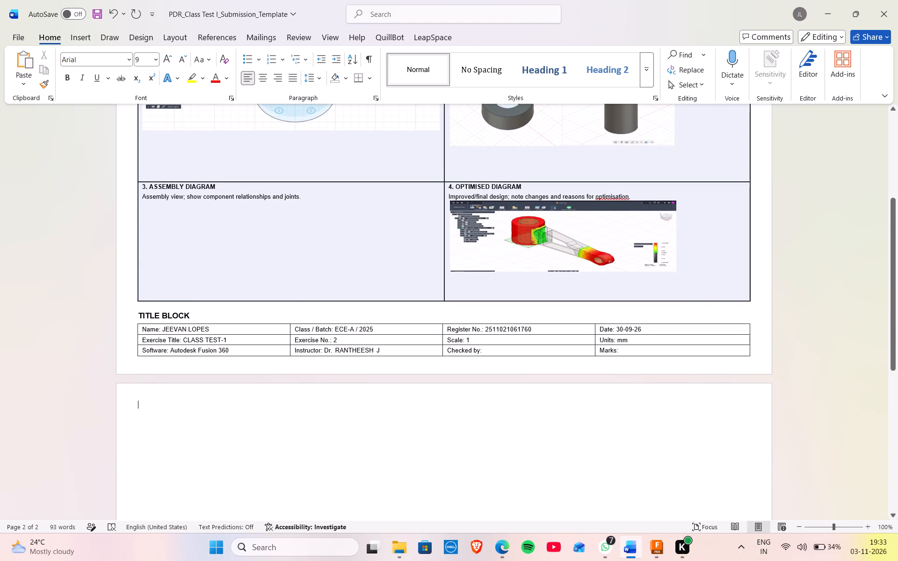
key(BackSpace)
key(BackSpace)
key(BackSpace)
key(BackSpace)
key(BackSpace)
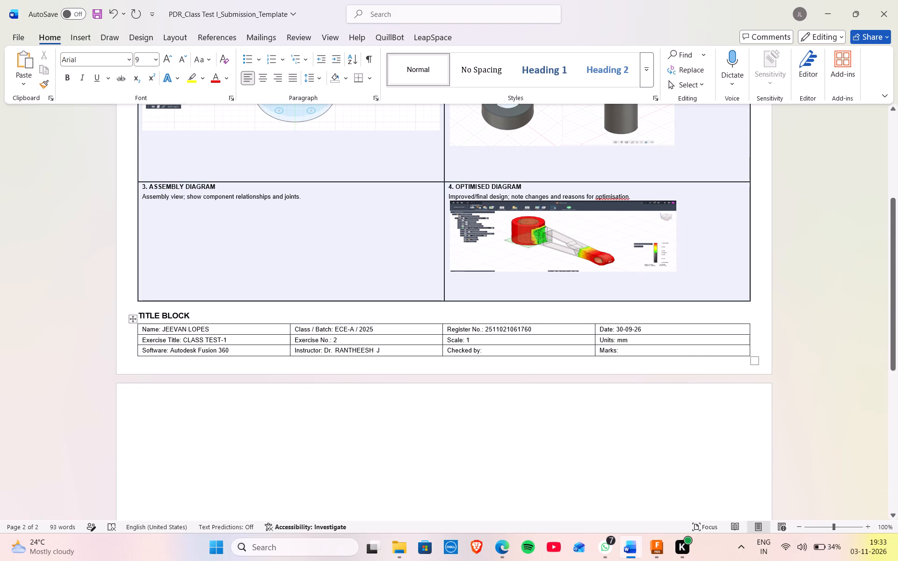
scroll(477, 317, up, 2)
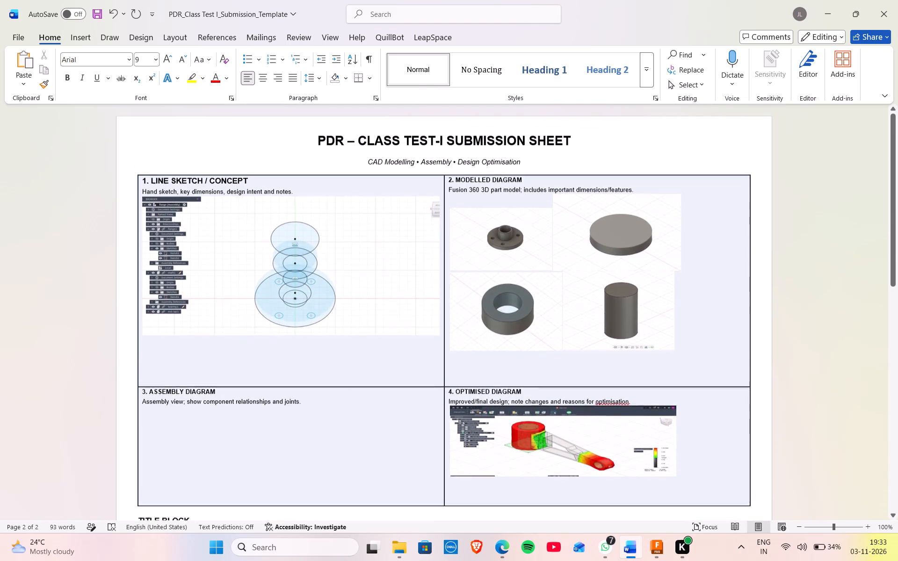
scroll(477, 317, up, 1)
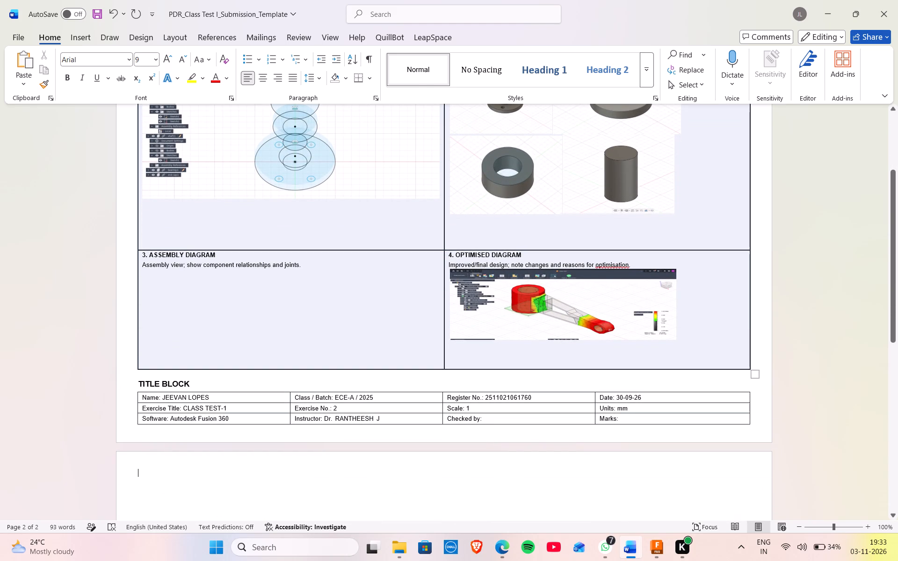
Change the Exercise No. entry in the title block to 1.
click(342, 410)
key(BackSpace)
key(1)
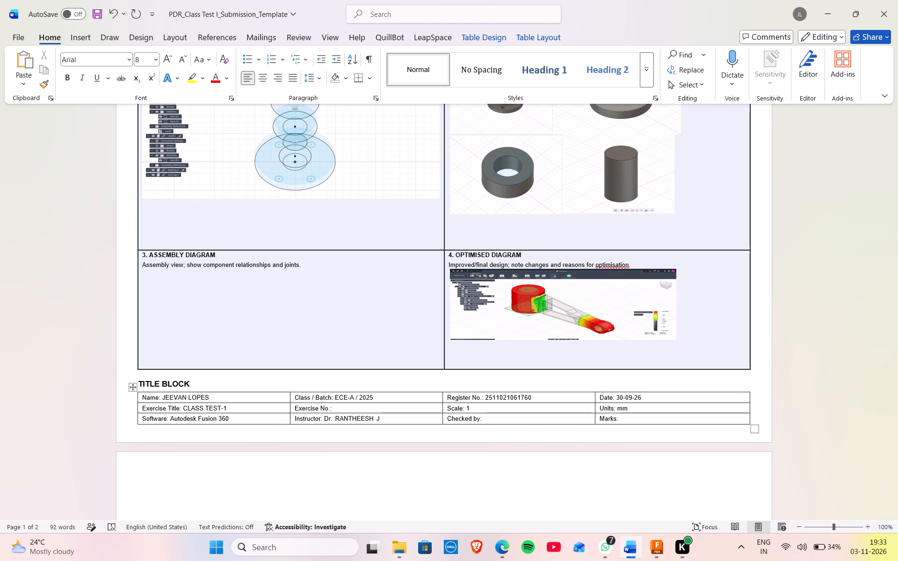
click(230, 408)
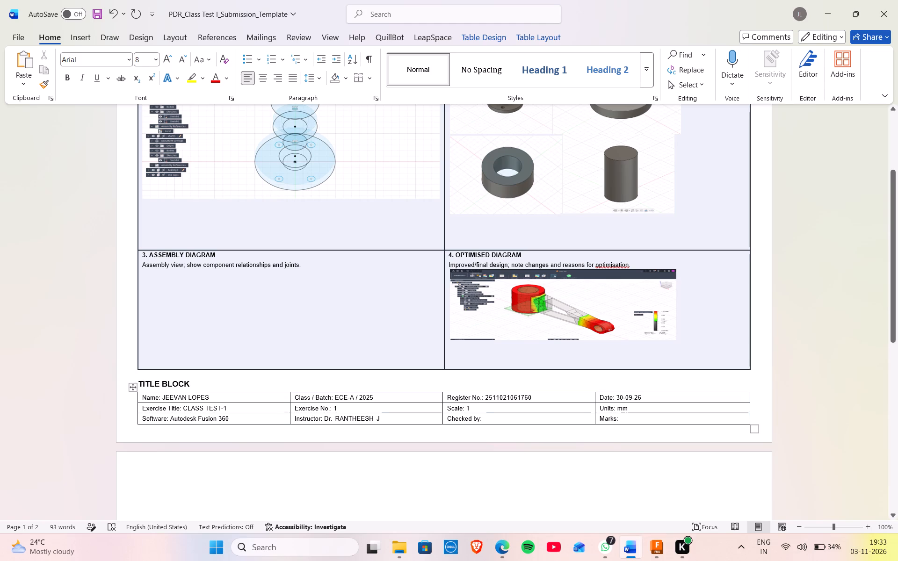
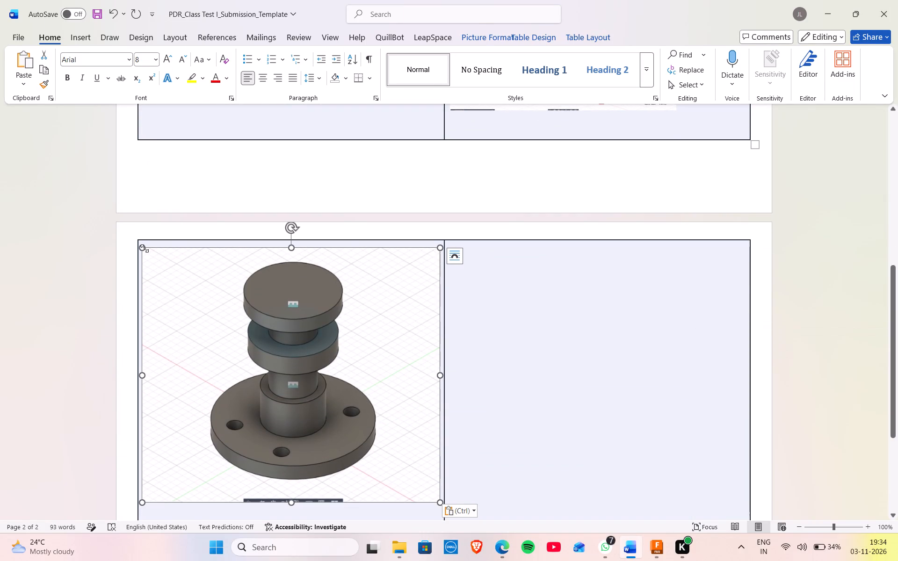
Shrink the pasted assembly image proportionally until its table row and the title block fit on the first page.
drag(145, 248, 329, 425)
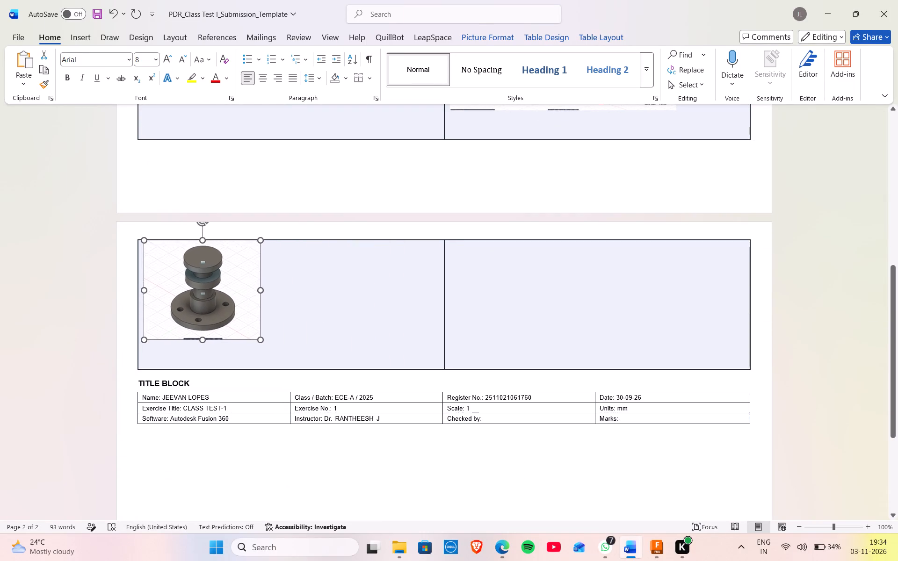
drag(329, 425, 357, 475)
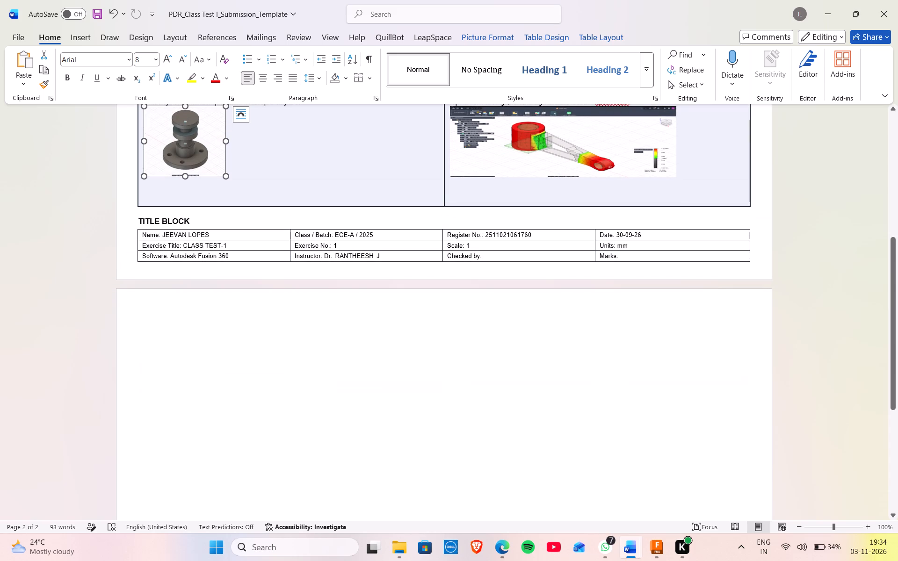
Widen the picture in the Assembly Diagram cell to roughly twice its width, keeping its height.
scroll(352, 379, up, 2)
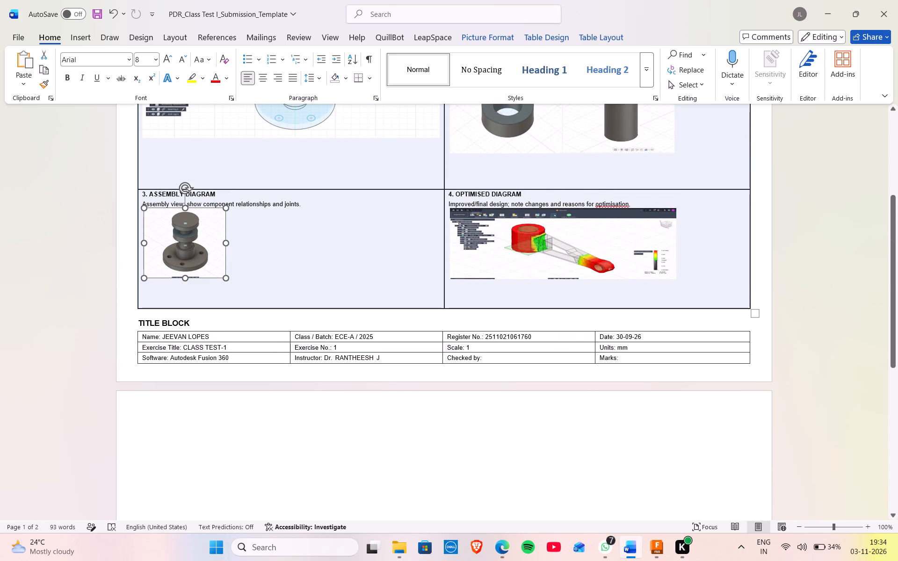
drag(226, 246, 311, 251)
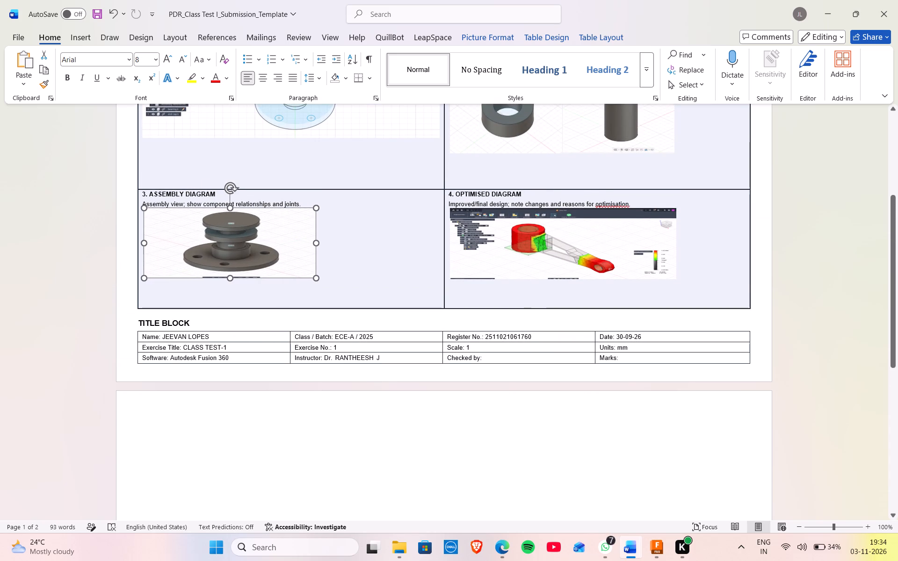
drag(311, 251, 310, 251)
click(227, 278)
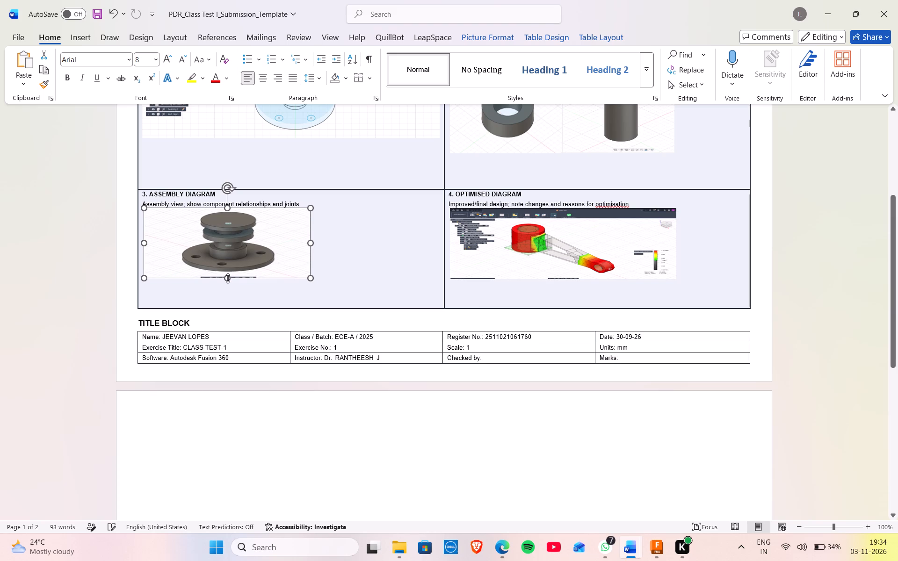
click(383, 281)
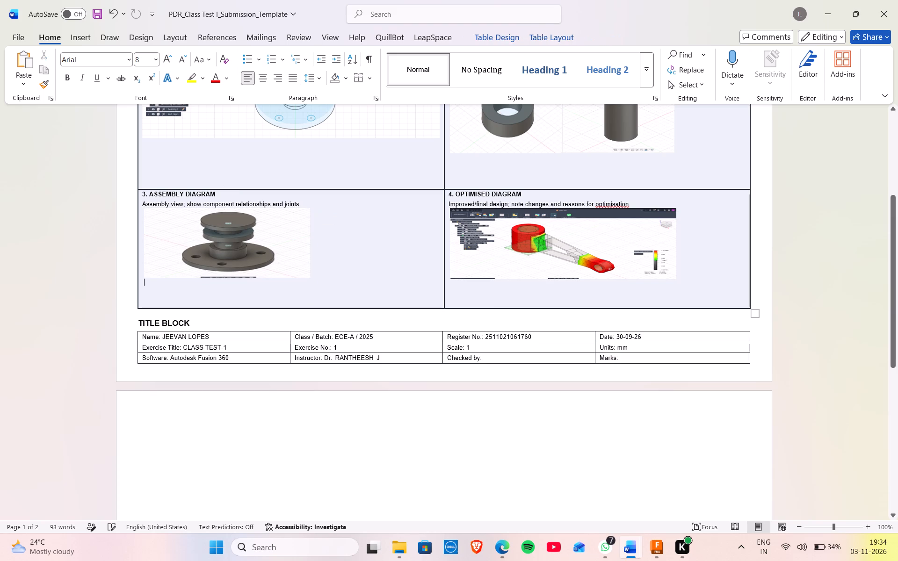
Delete the simulation picture from the Optimised Diagram cell.
scroll(383, 281, up, 4)
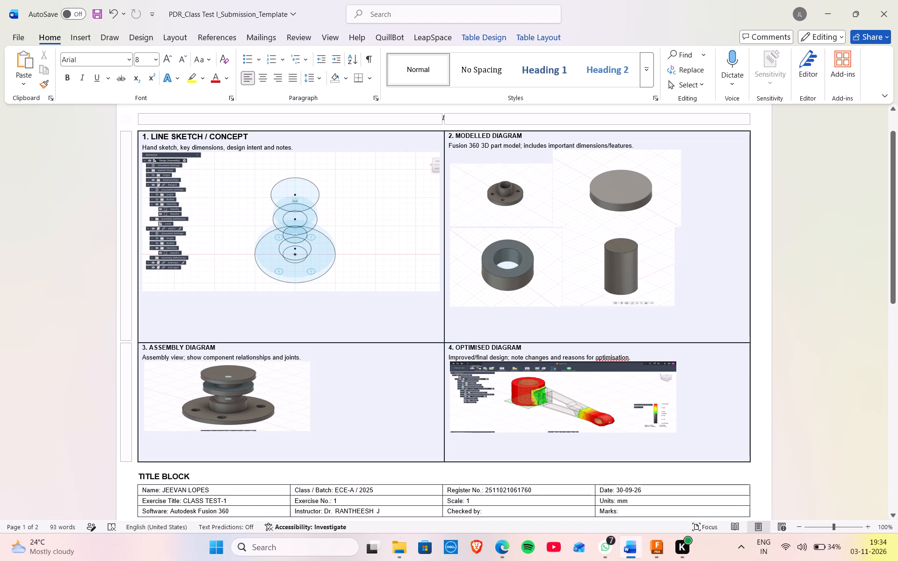
click(670, 432)
key(BackSpace)
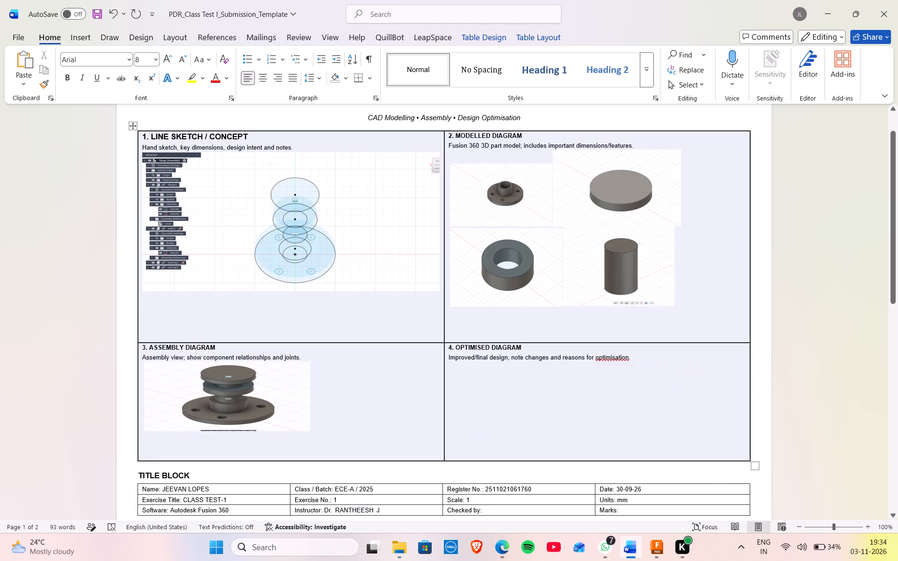
Examine the whole sheet to check the diagram table, the title block and the page break after it.
scroll(670, 432, down, 1)
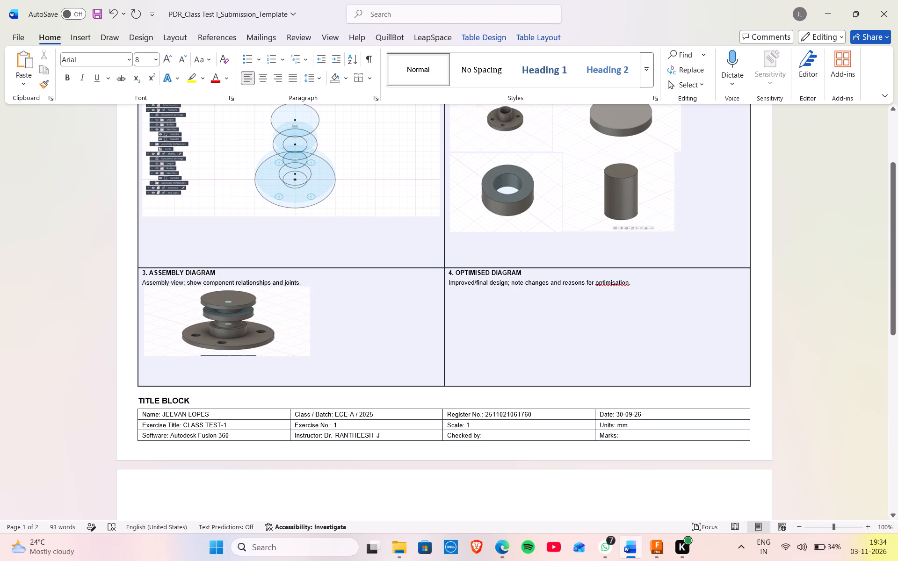
scroll(439, 438, up, 1)
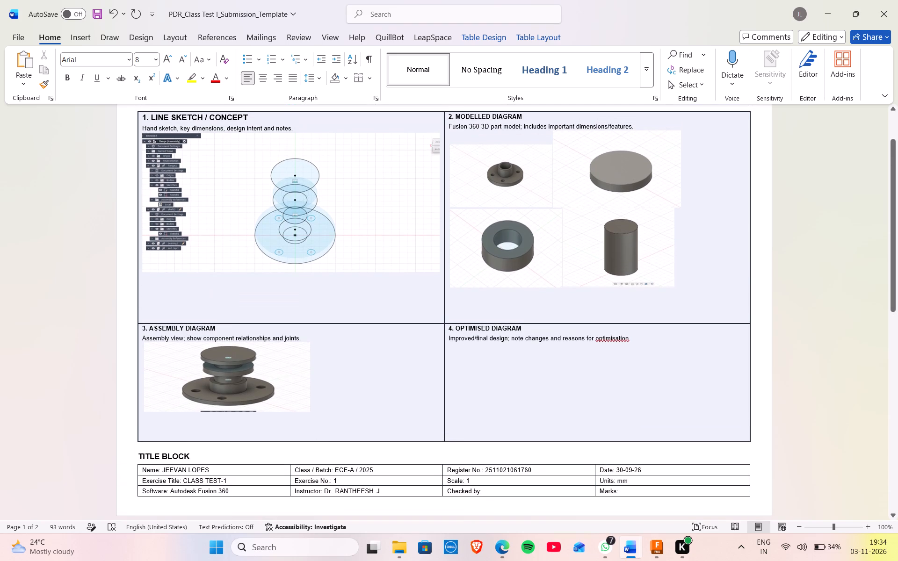
scroll(439, 438, up, 1)
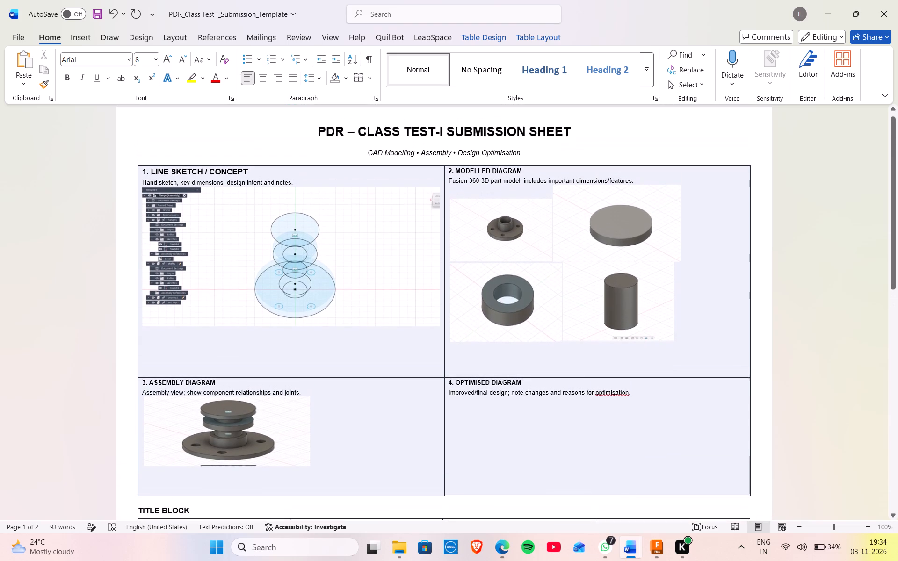
scroll(439, 438, down, 2)
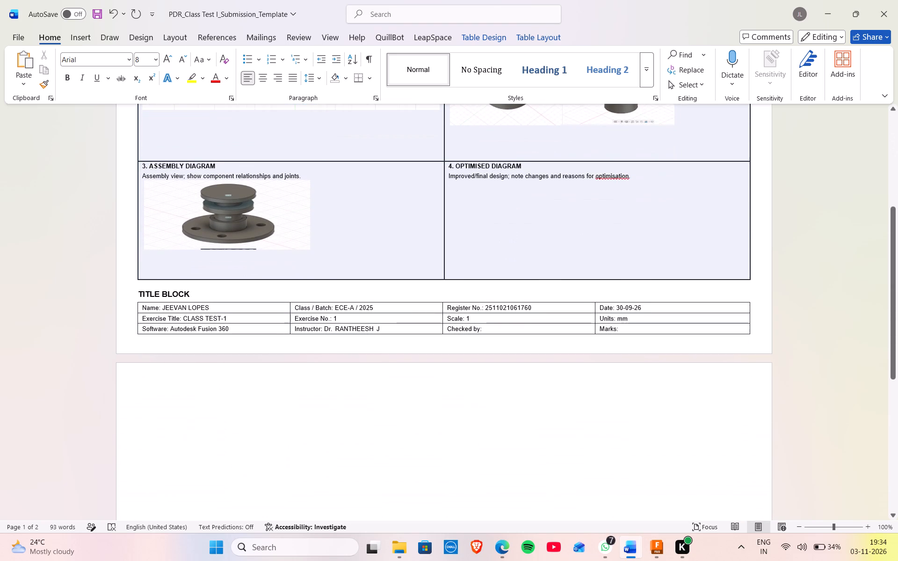
scroll(439, 438, up, 1)
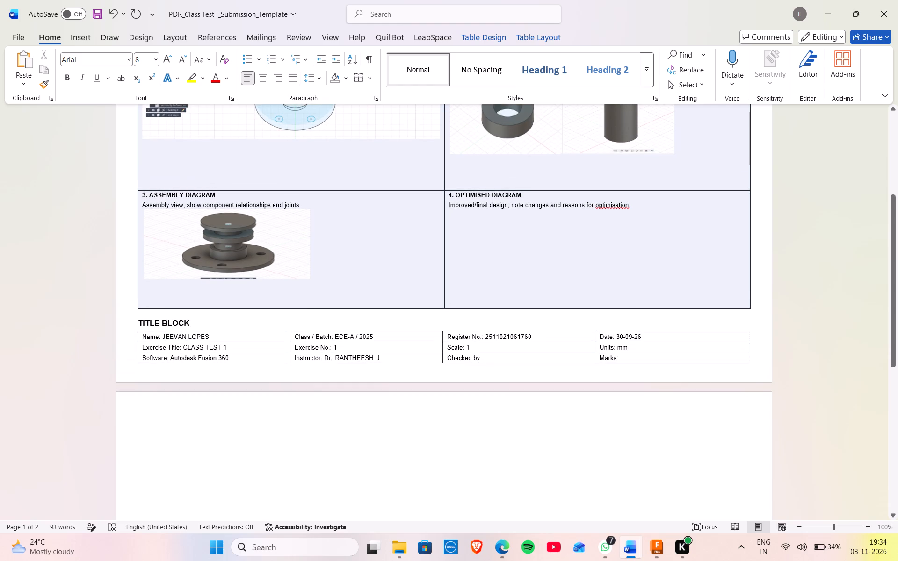
scroll(439, 438, up, 3)
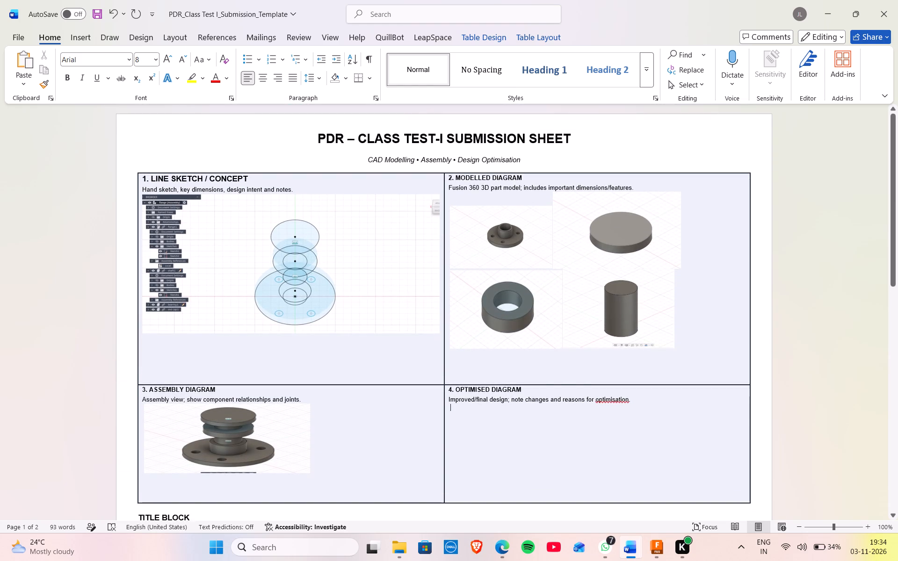
scroll(439, 438, down, 2)
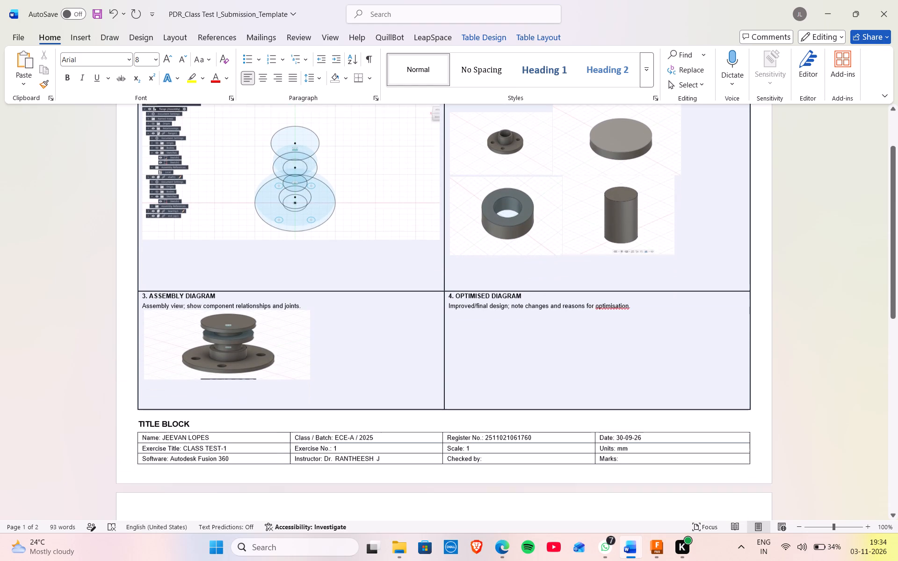
scroll(439, 438, down, 1)
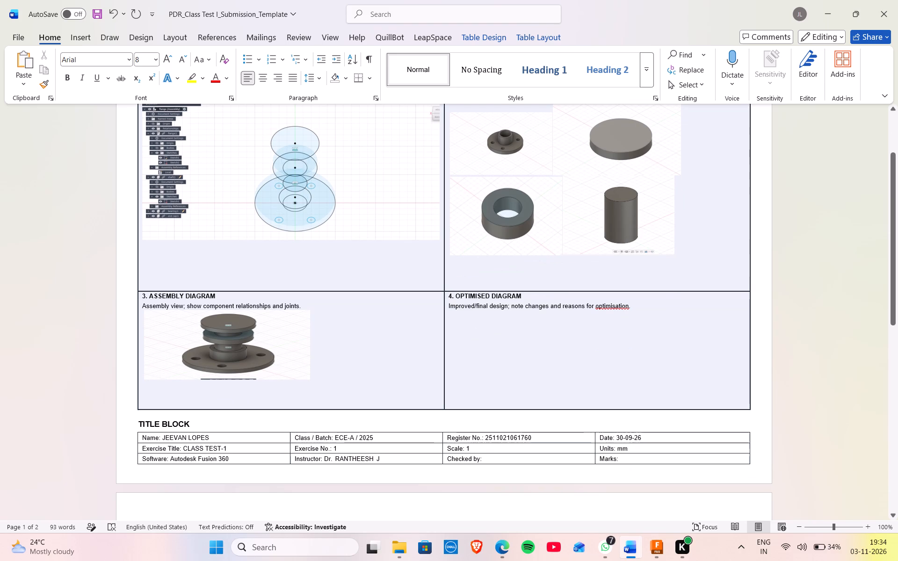
Start exporting the document as a PDF and name the file CLASS TEST-1(EXE-1).
click(20, 37)
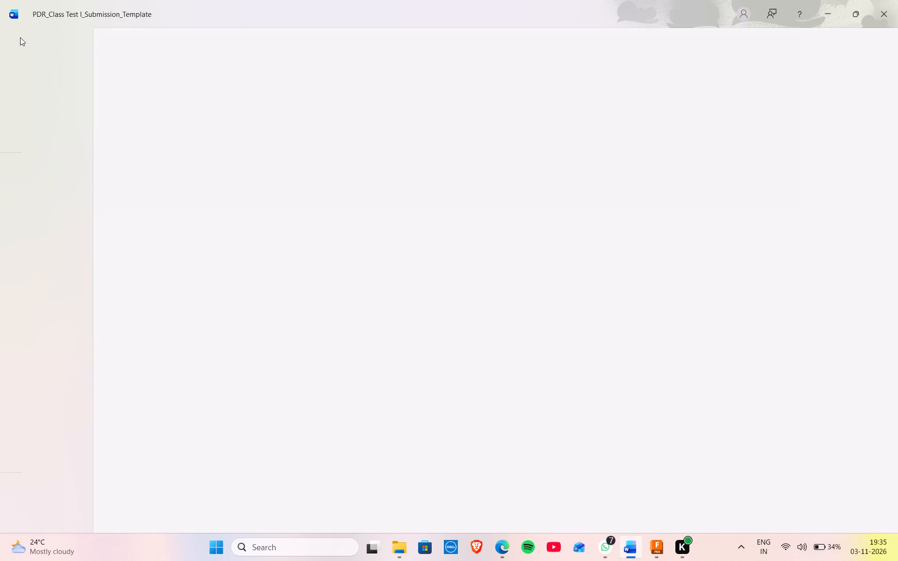
click(45, 267)
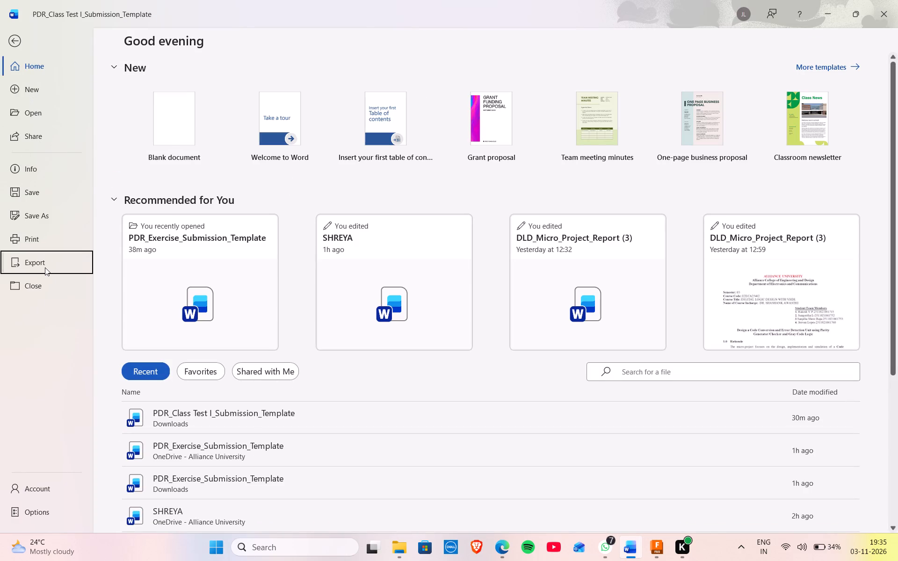
click(327, 170)
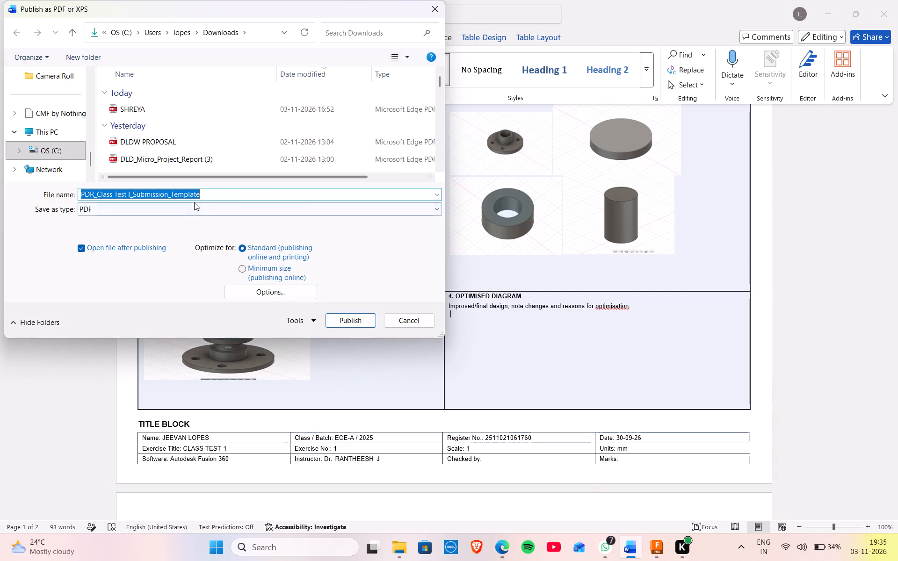
key(BackSpace)
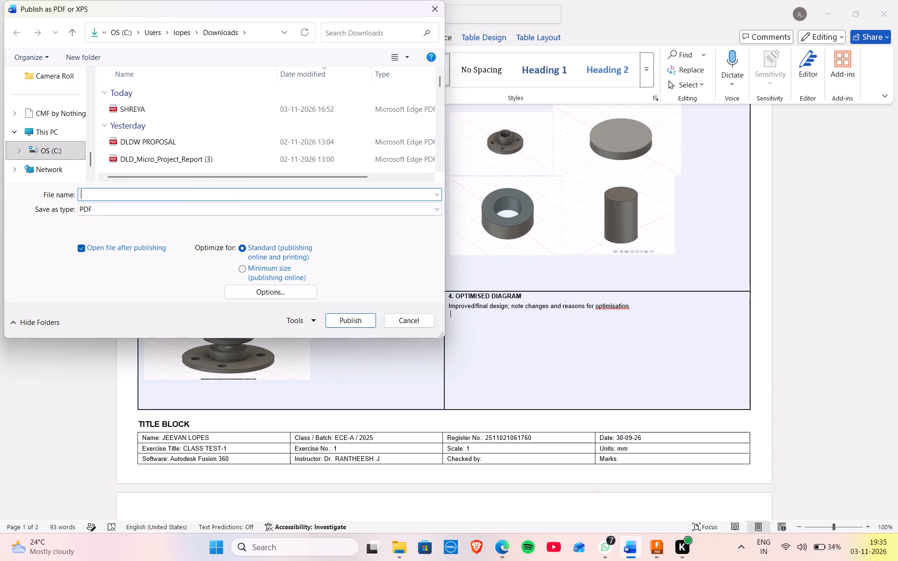
text(CLASS)
key(space)
text(TEST)
text(-1)
key(shift+parenleft)
text(EXE)
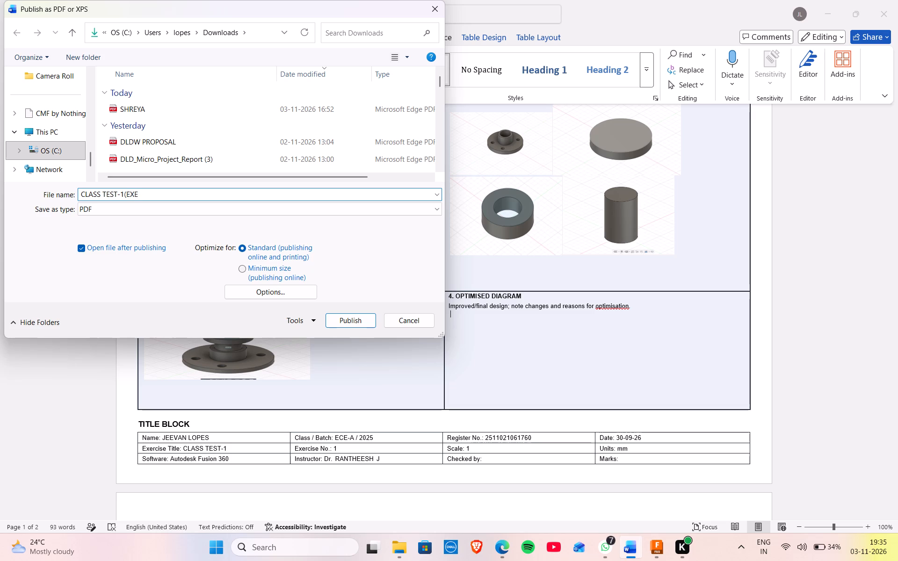
key(minus)
key(1)
key(shift+parenright)
Choose the student's own-name OneDrive folder as the destination and publish the PDF.
scroll(71, 141, up, 1)
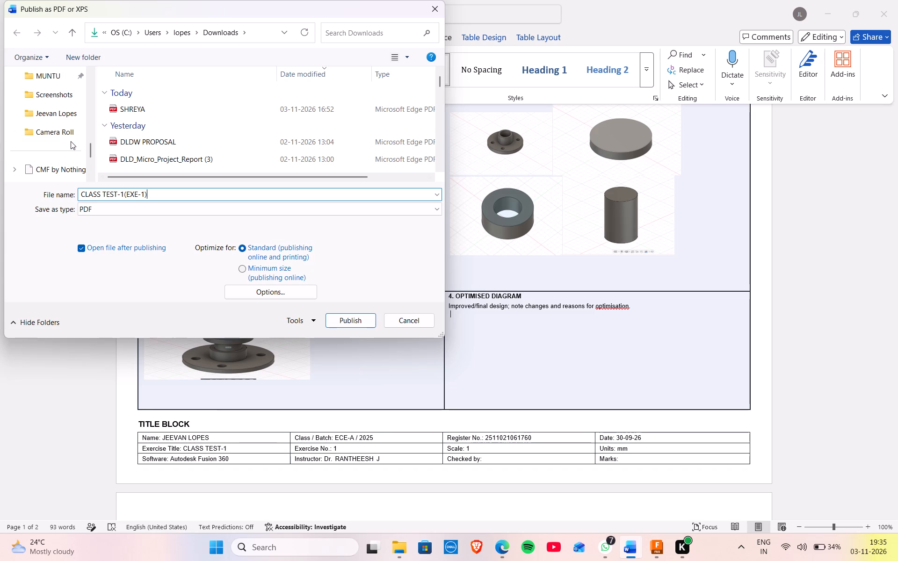
scroll(71, 141, up, 1)
click(70, 107)
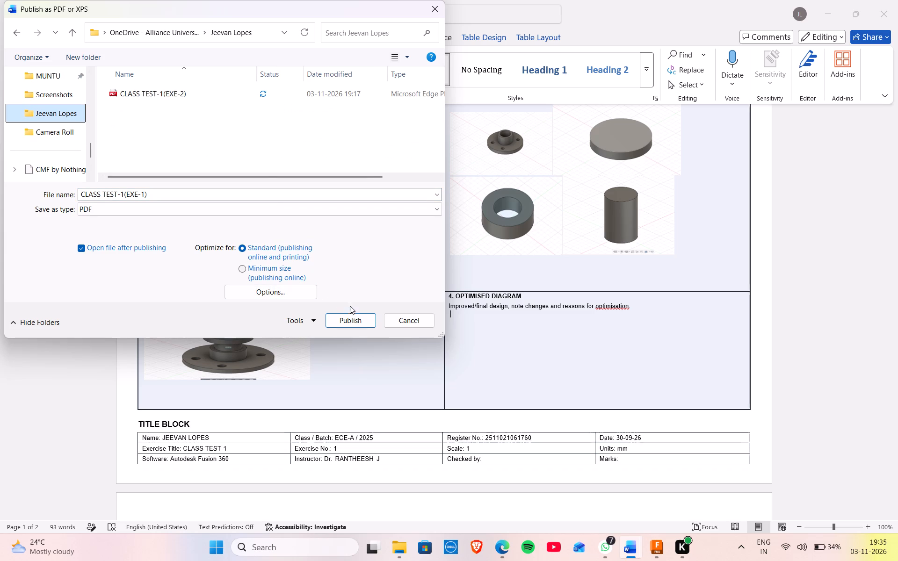
click(349, 319)
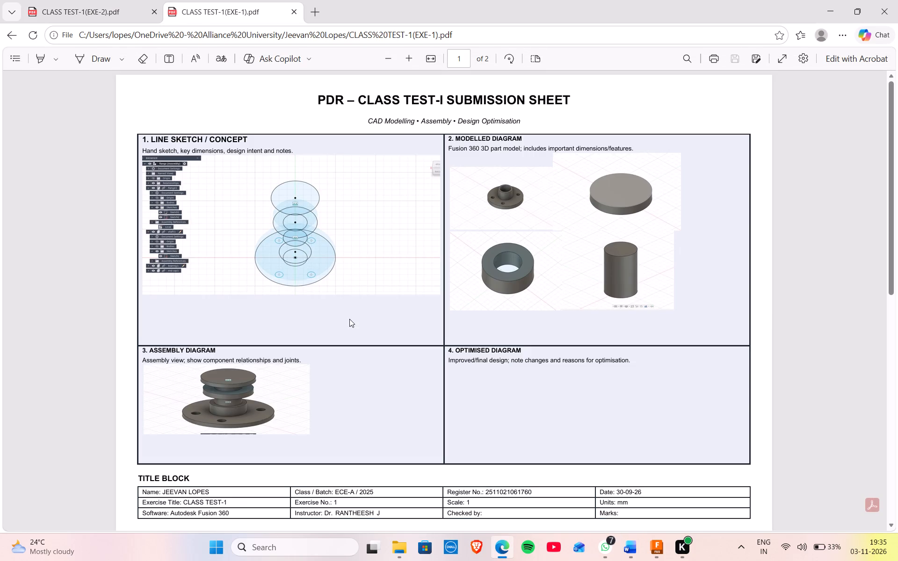
Examine both pages of the exported PDF, checking the diagram table, title block and second page.
scroll(349, 319, down, 7)
scroll(349, 319, up, 4)
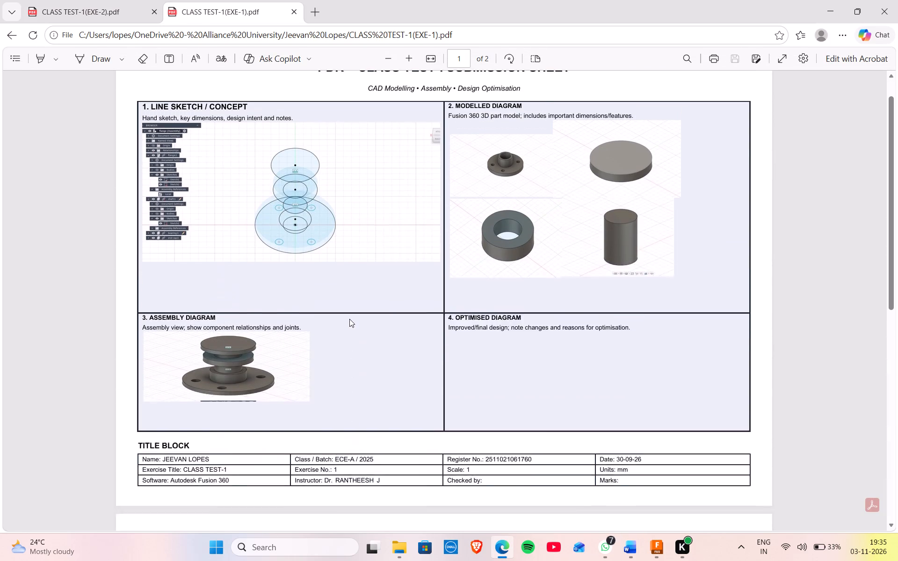
scroll(349, 319, down, 4)
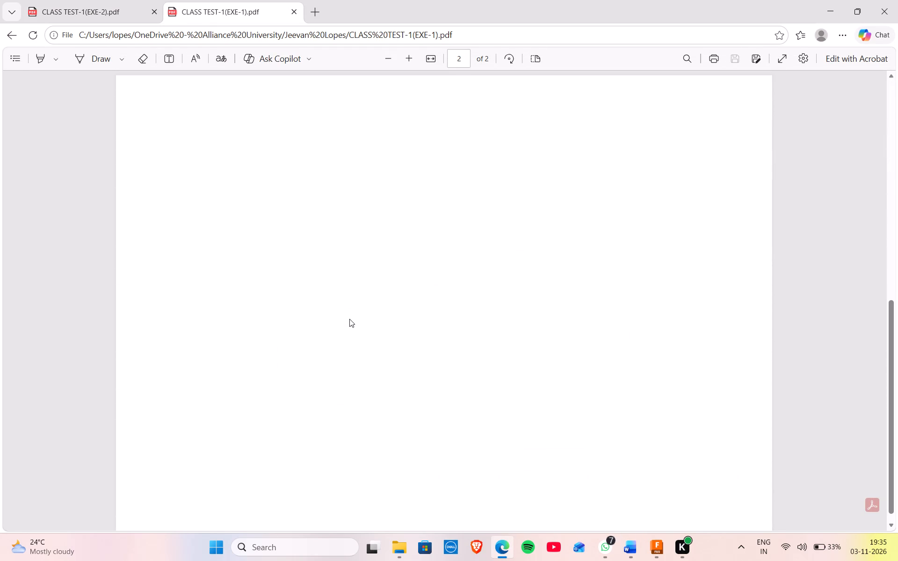
scroll(349, 319, up, 6)
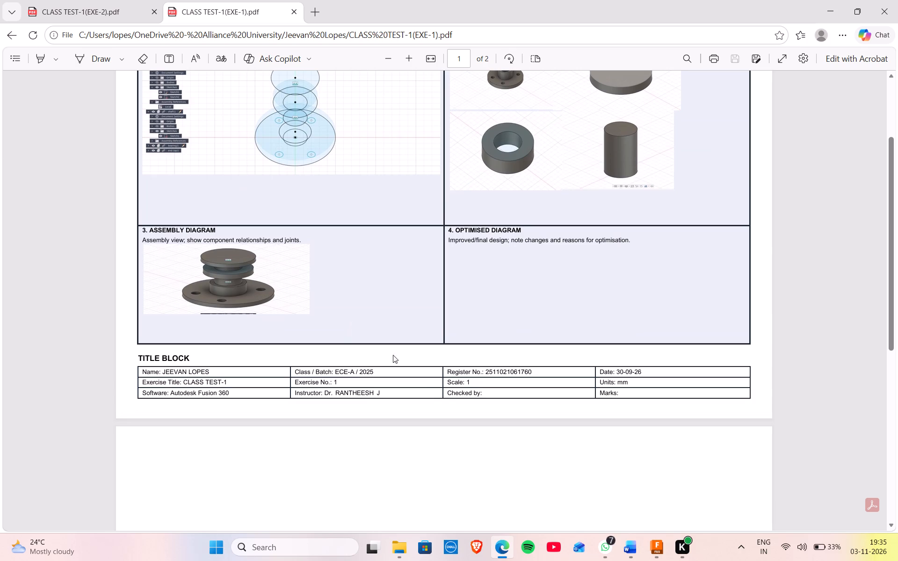
scroll(512, 435, down, 1)
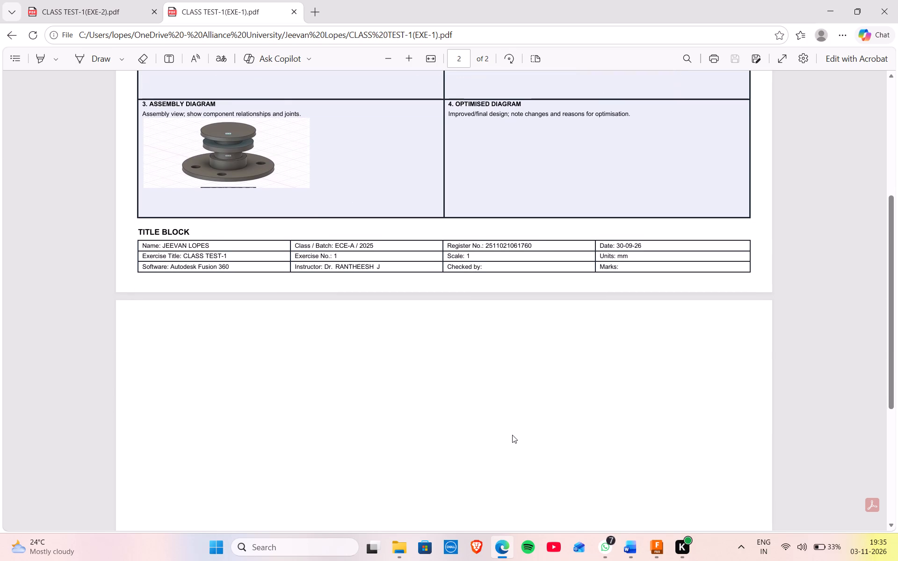
scroll(512, 435, up, 2)
scroll(512, 435, down, 3)
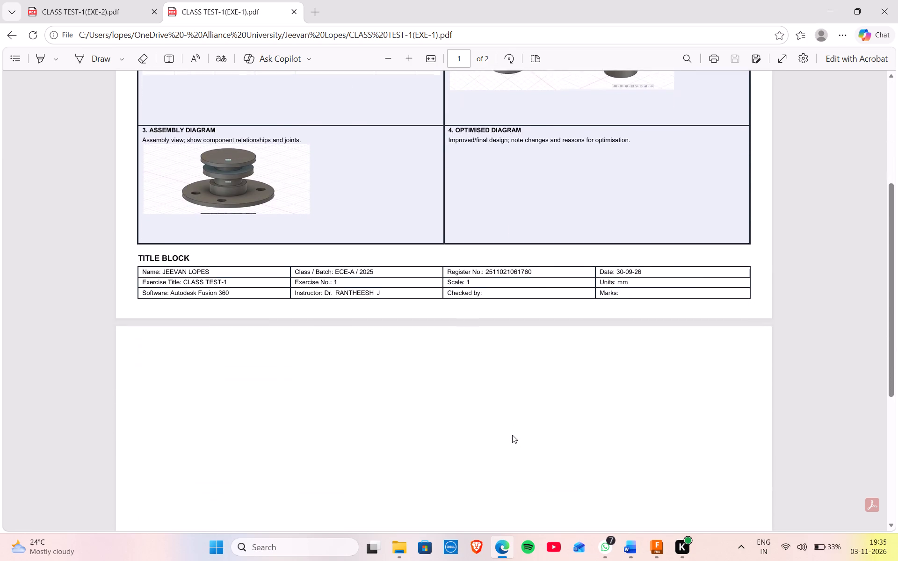
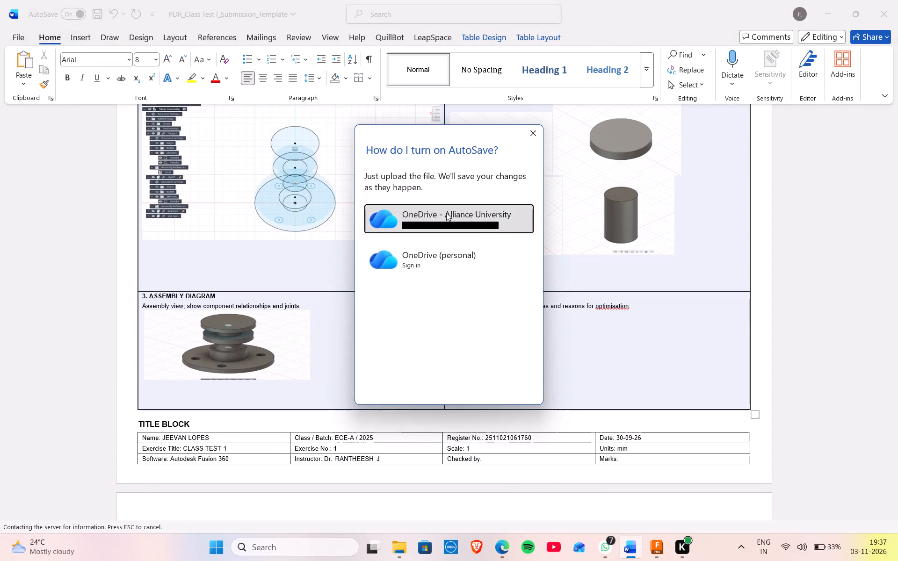
Choose the OneDrive - Alliance University account as the upload location for turning on AutoSave for the submission sheet.
click(446, 213)
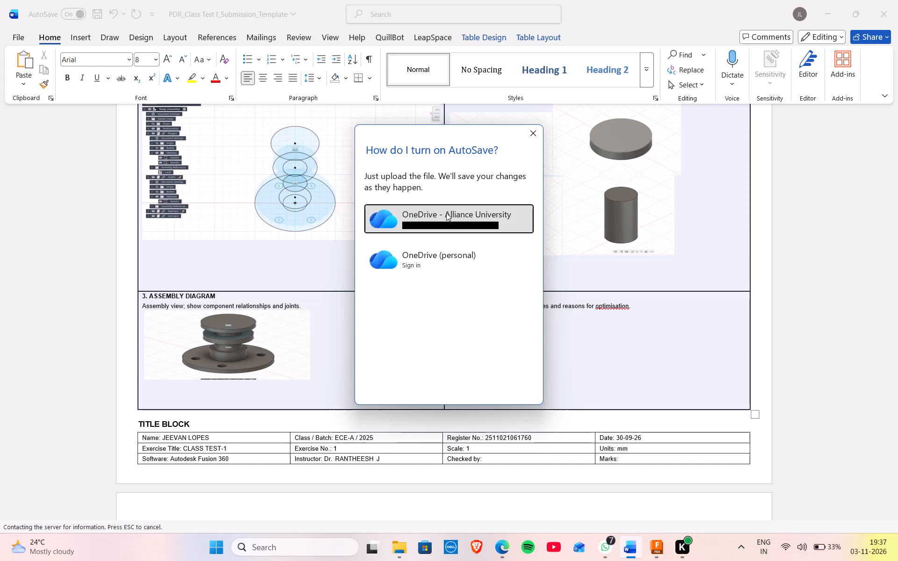
Upload the submission sheet to the OneDrive - Alliance University account so that AutoSave is turned on.
click(446, 213)
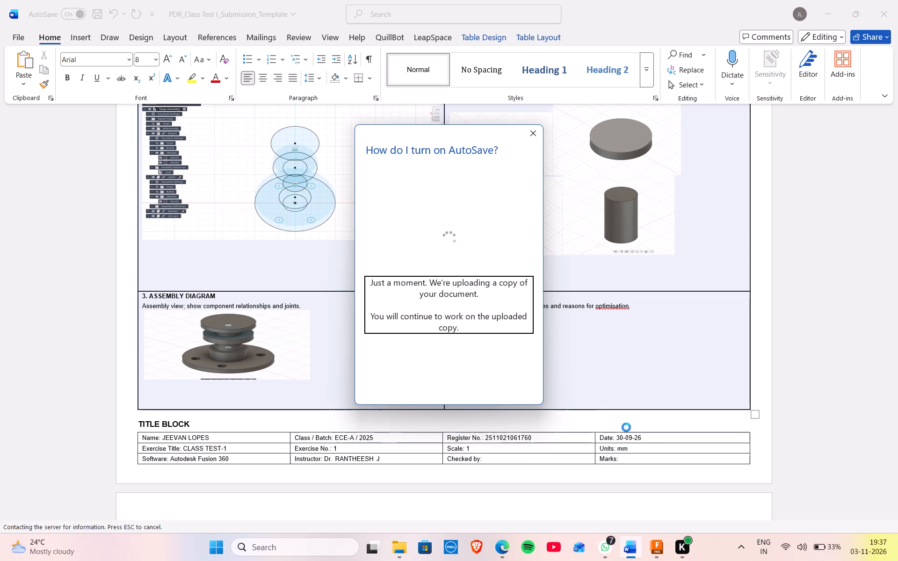
Turn on Energy saver in the Windows quick settings and return to the submission sheet.
click(816, 550)
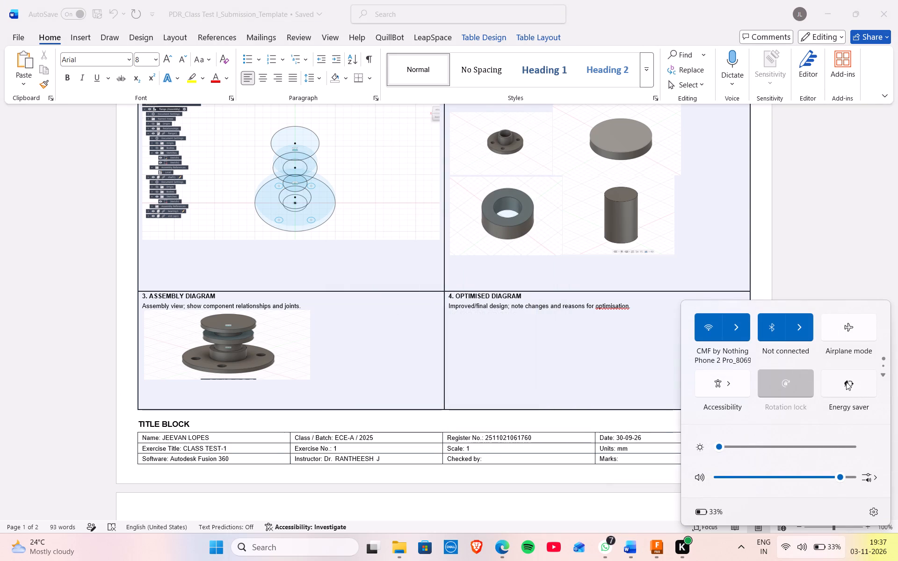
click(847, 383)
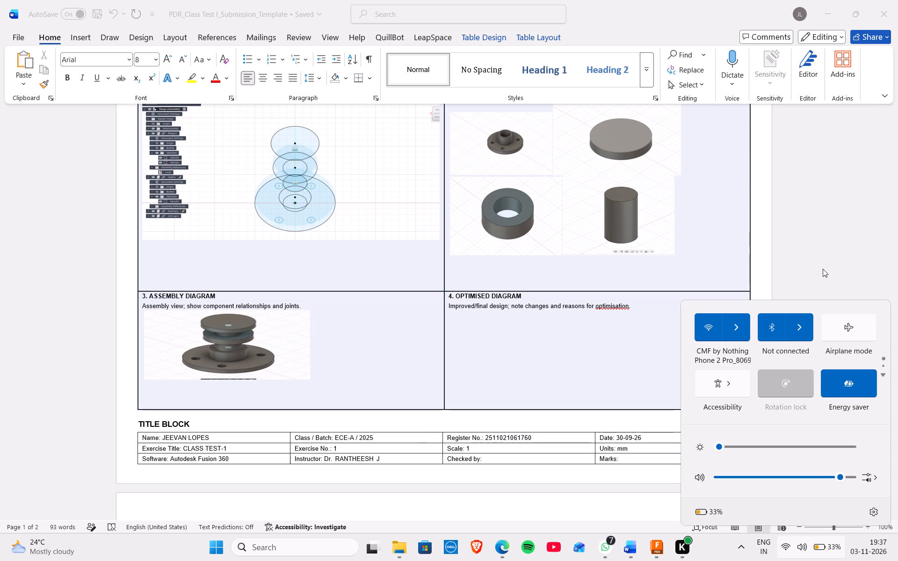
click(823, 269)
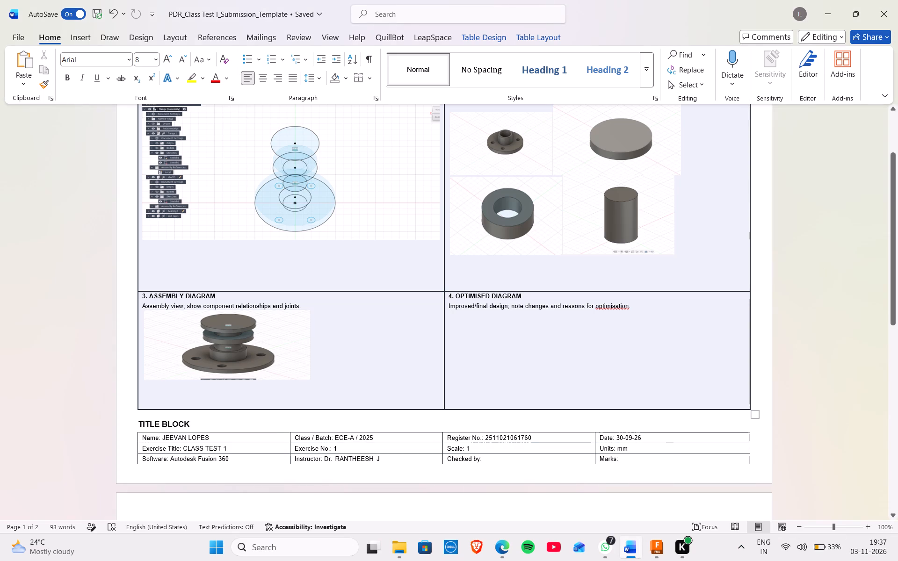